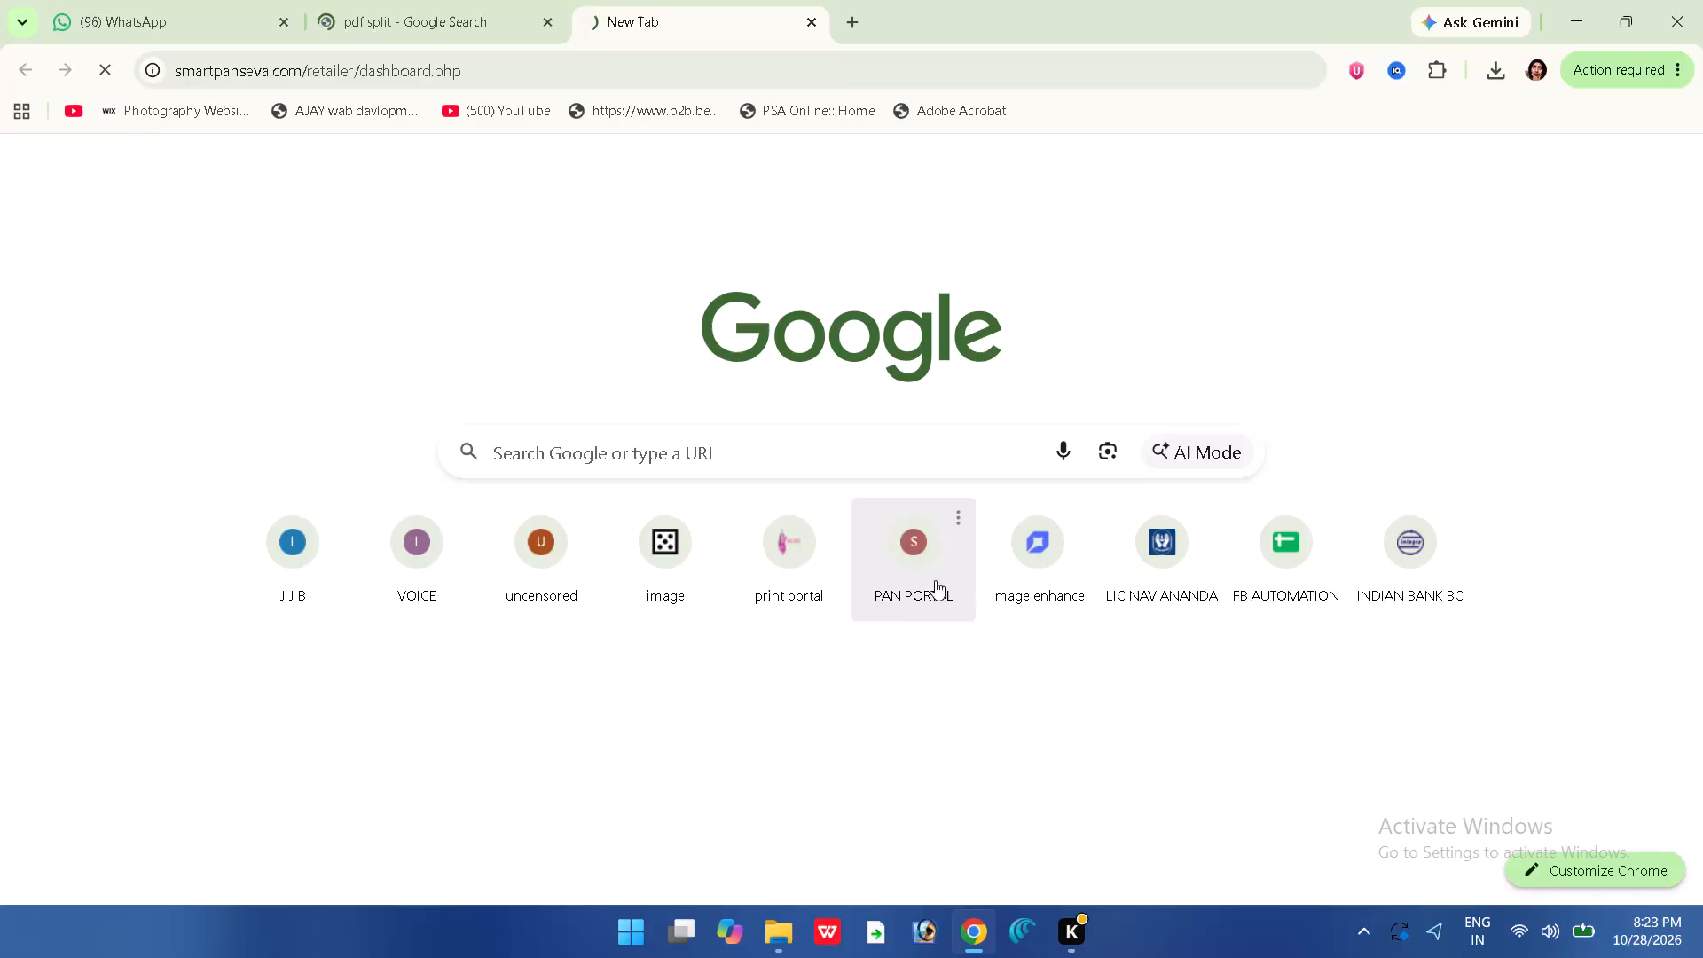
Open Smallpdf's Split PDF page from the existing "pdf split" search results.
click(500, 27)
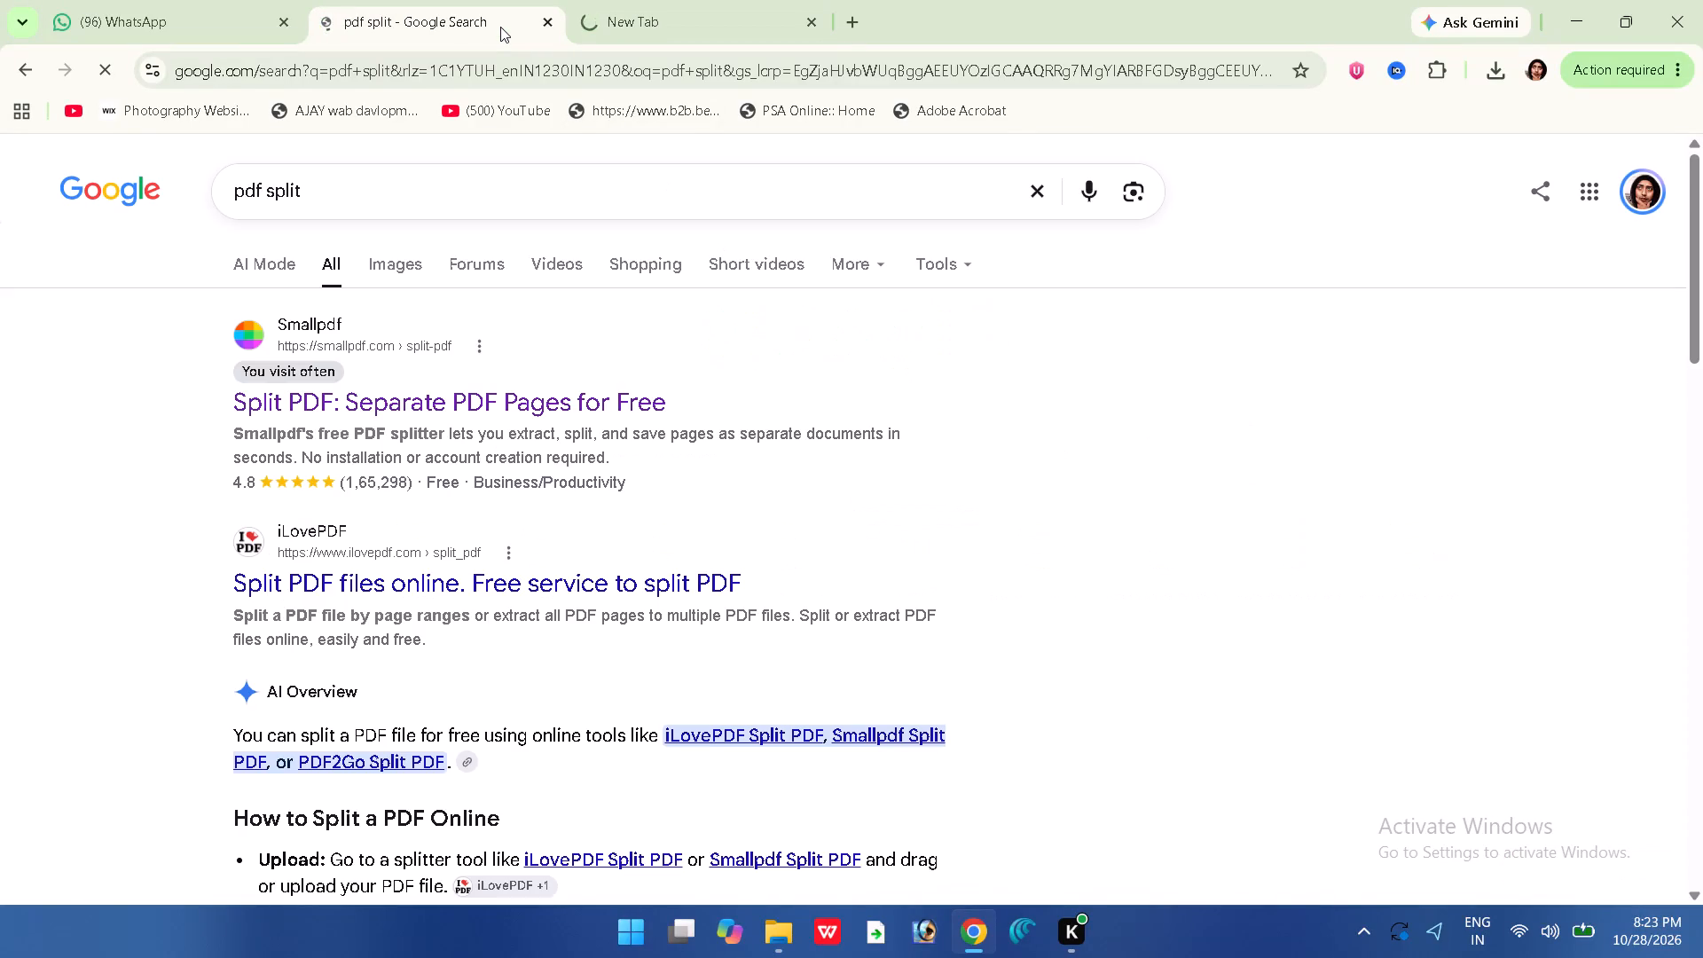
click(481, 400)
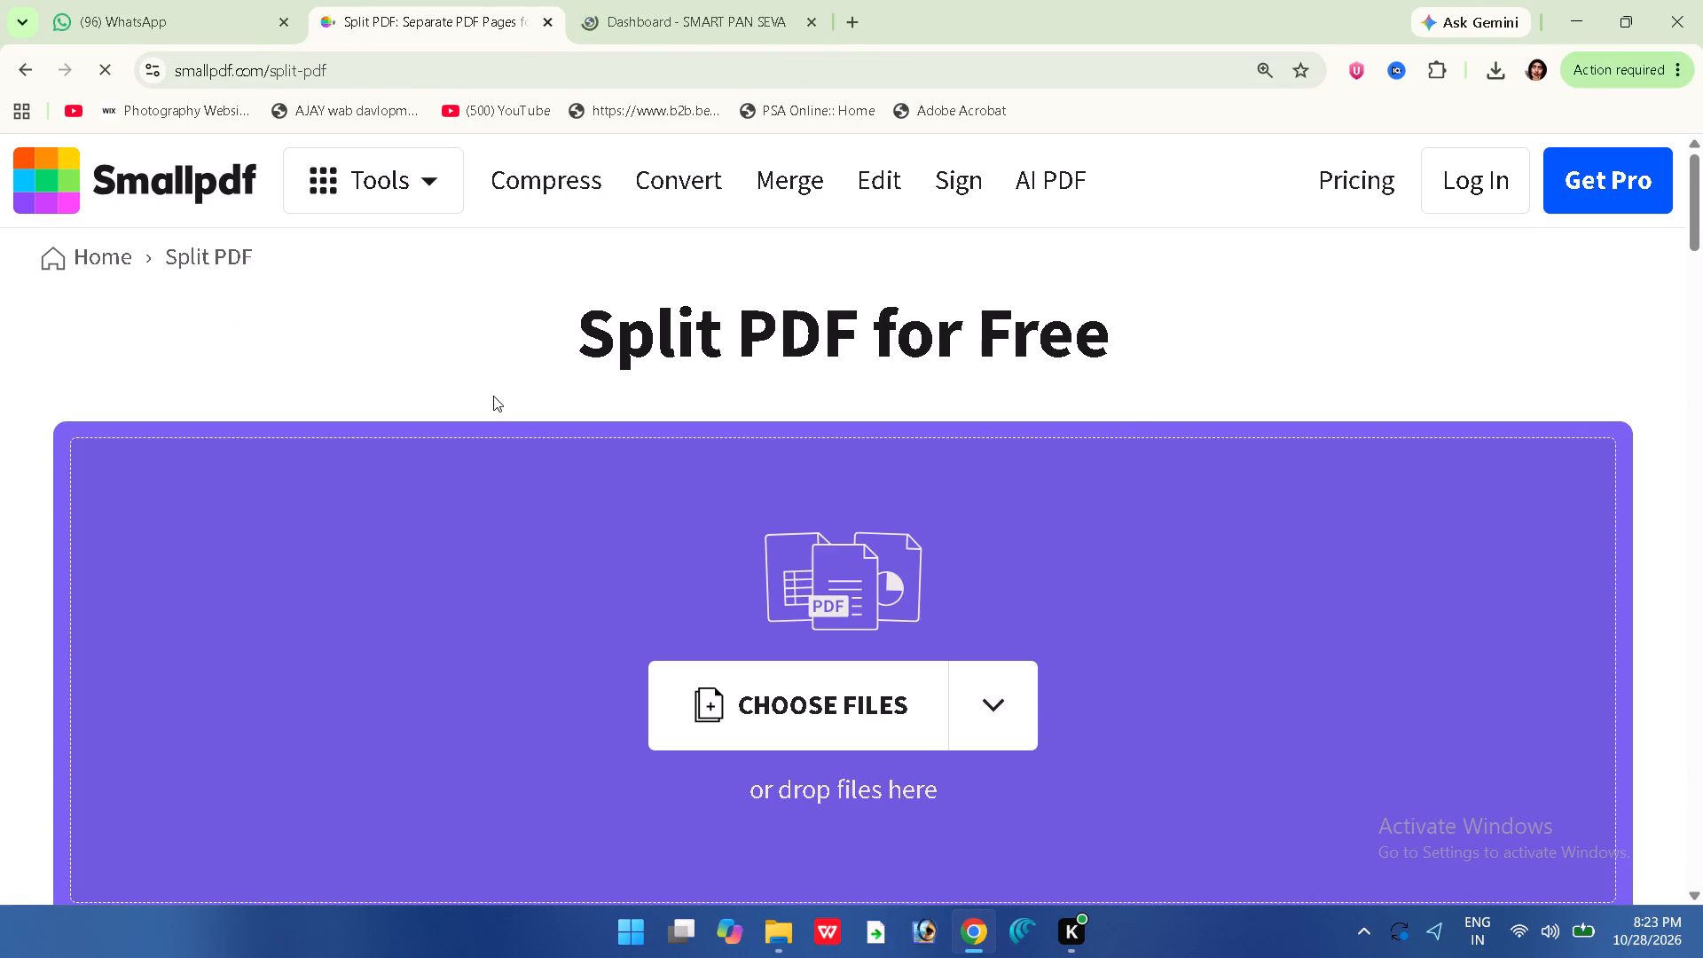
Start choosing a file from the computer to upload to the Split PDF tool.
click(744, 727)
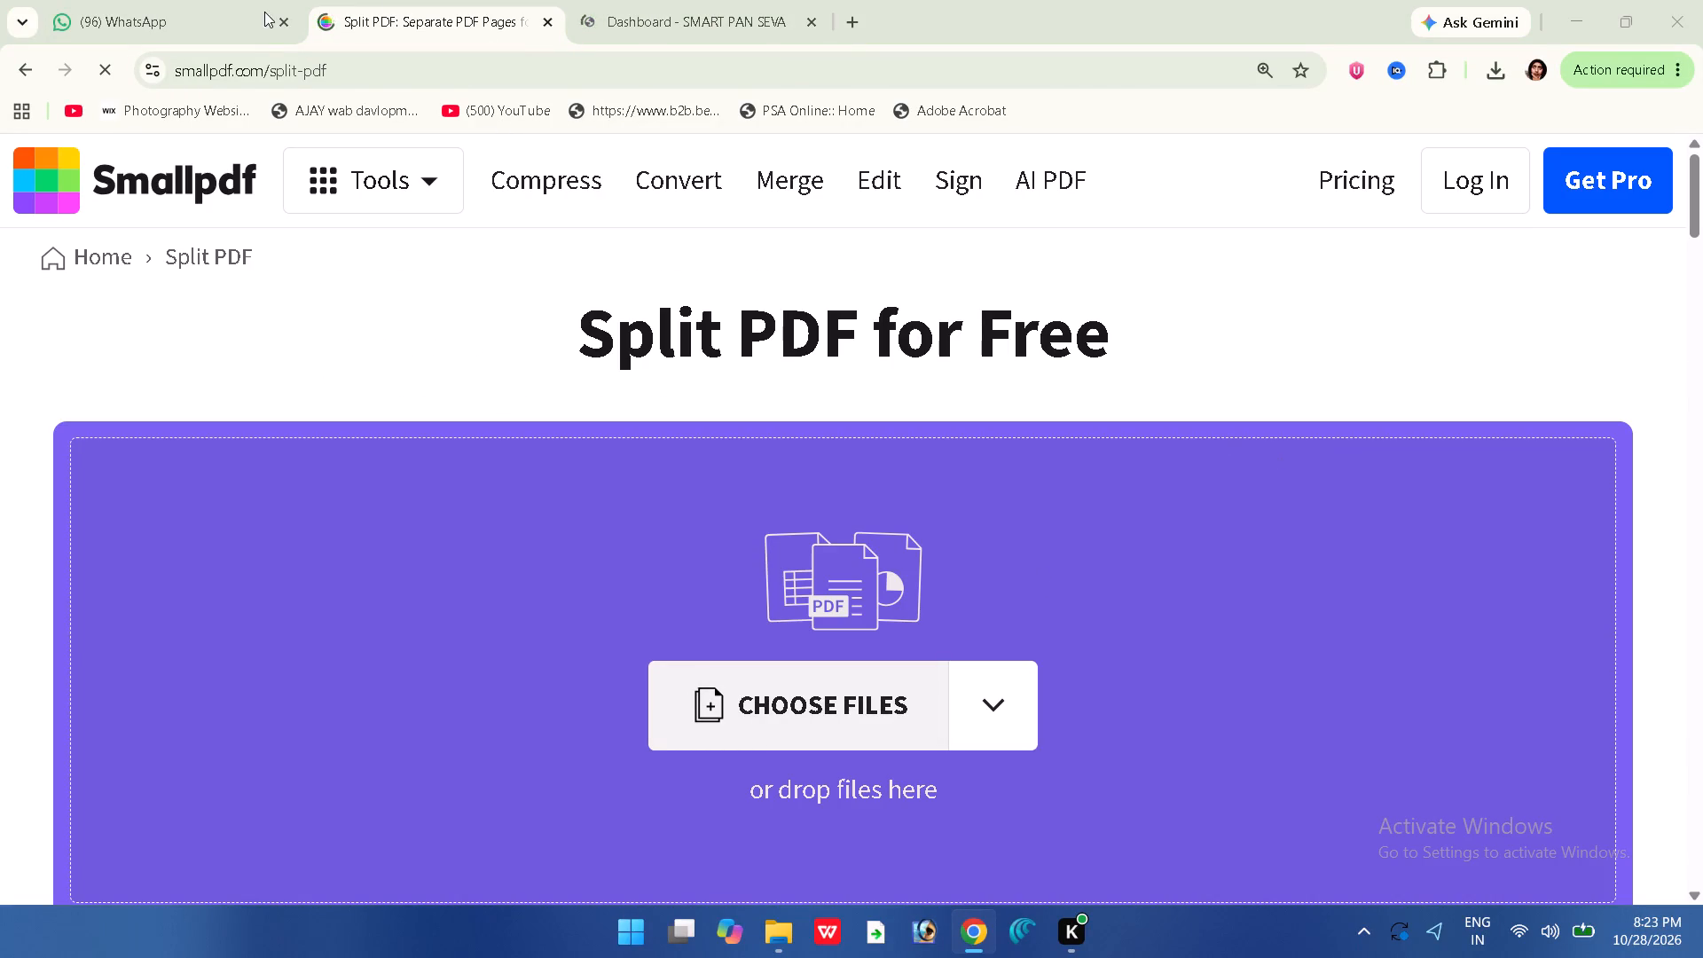
click(235, 12)
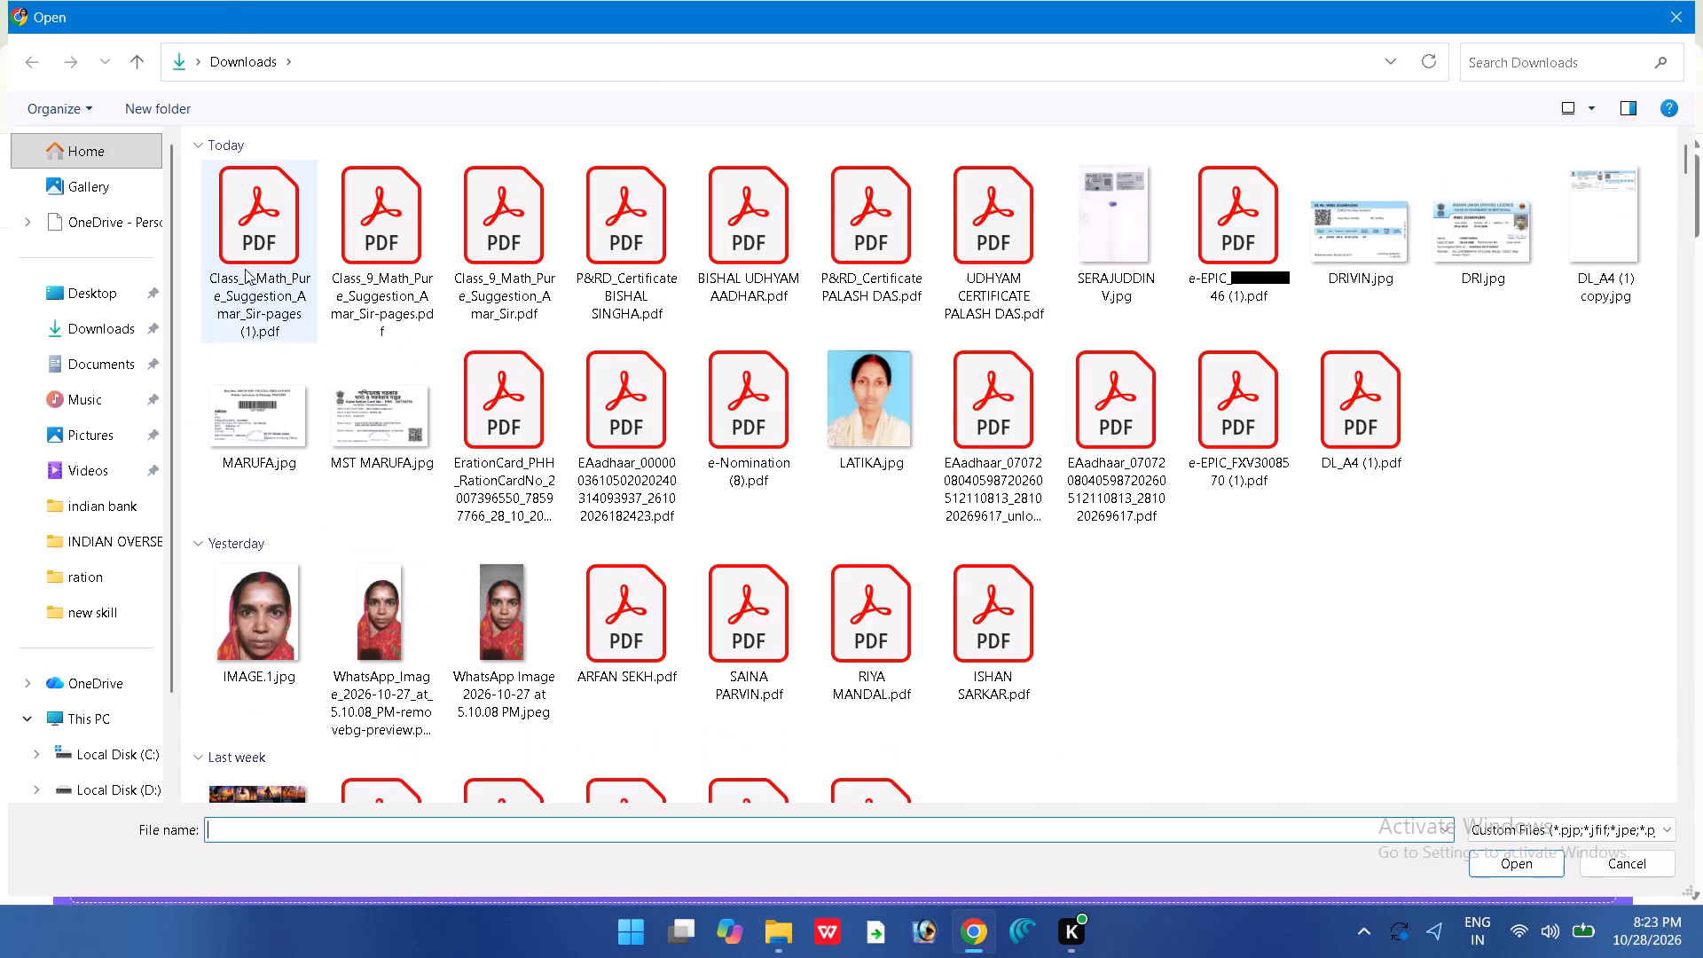
Upload Class_9_Math_Pure_Suggestion_Amar_Sir-pages (1).pdf from the Downloads folder to the Split PDF tool.
click(273, 263)
key(Return)
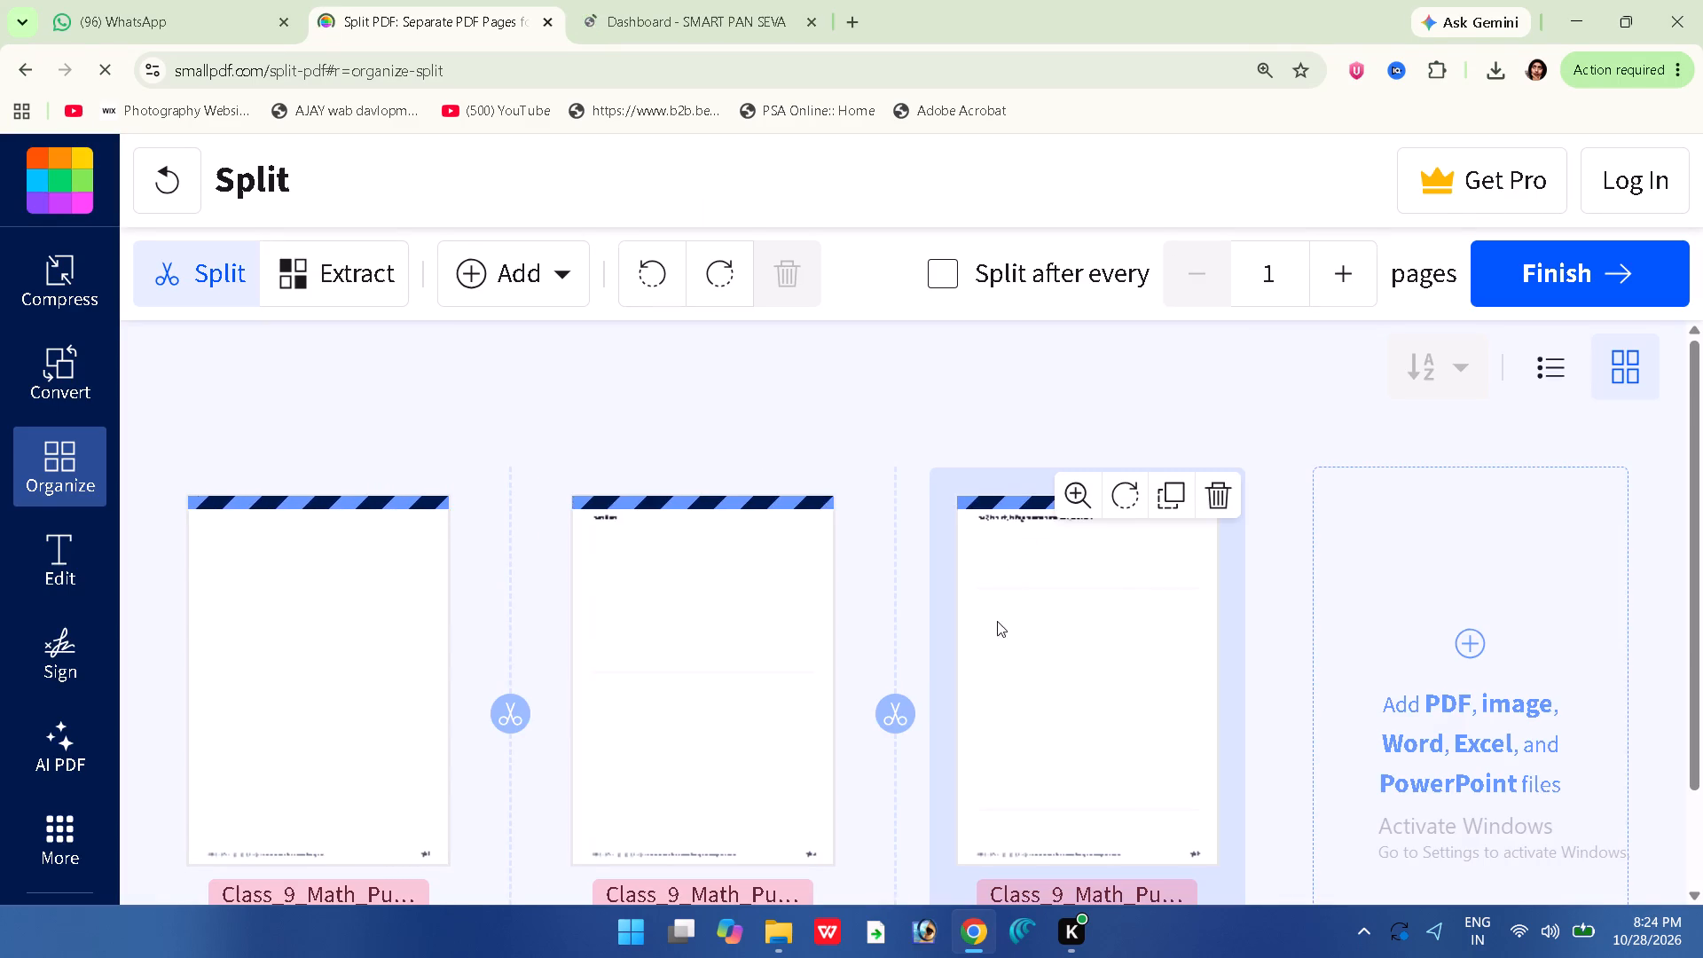
Look over the page thumbnails of the uploaded Class 9 math PDF to check its pages and possible split points.
scroll(850, 640, down, 4)
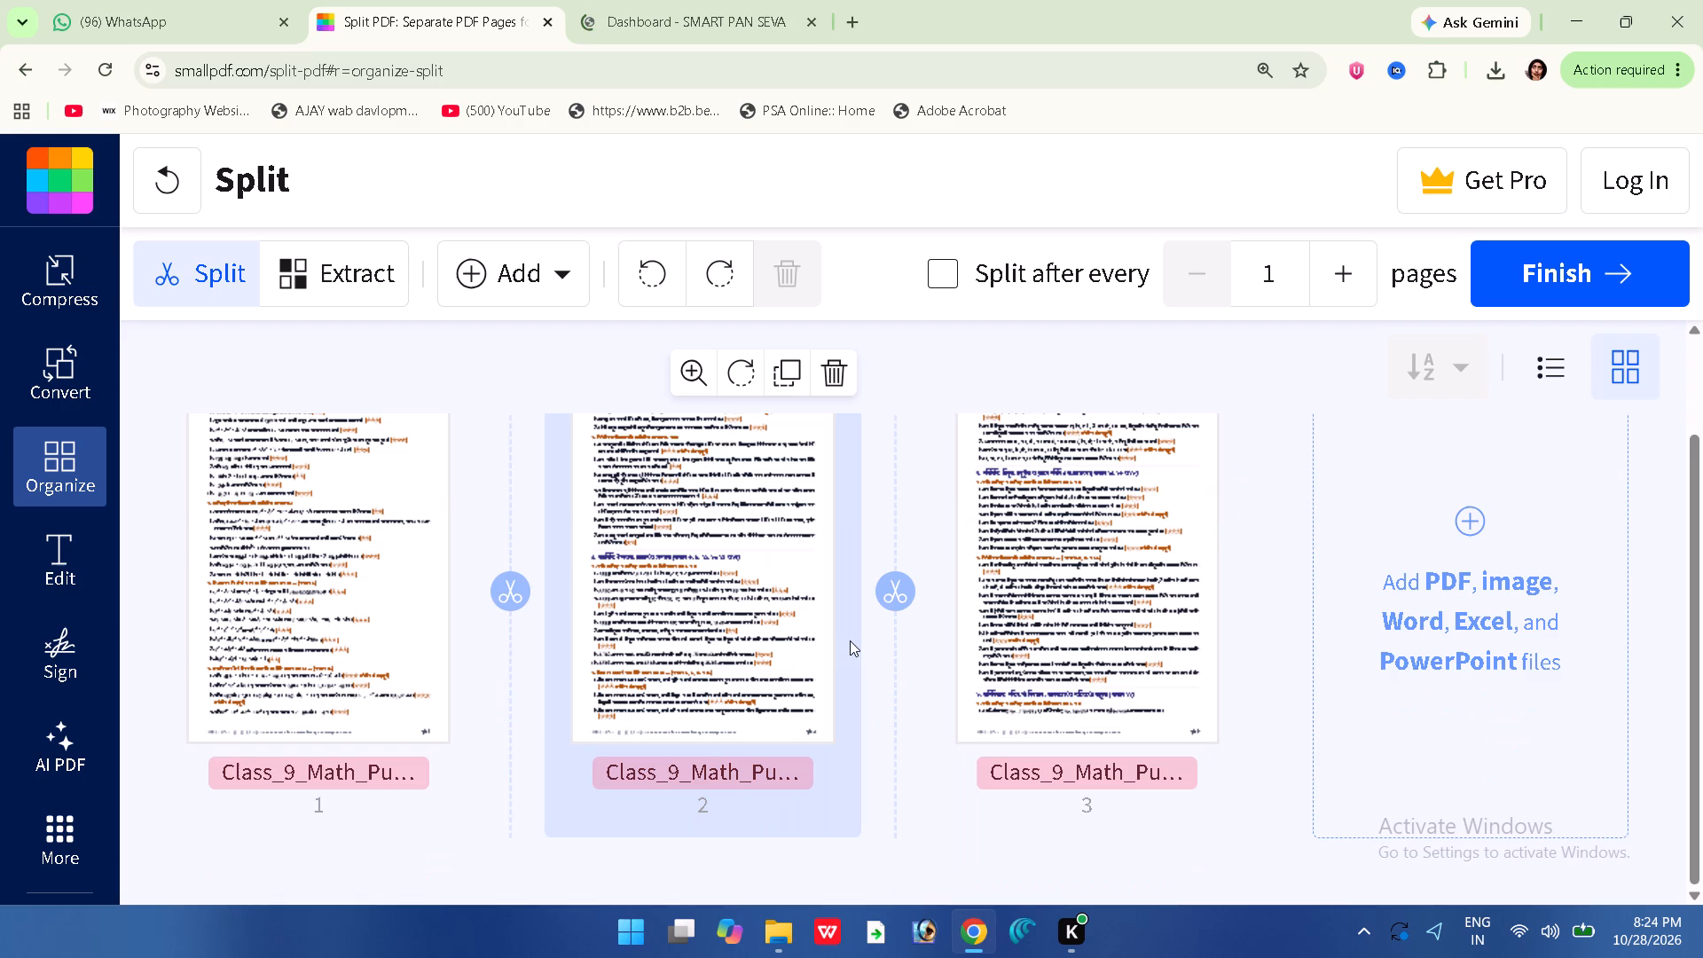
scroll(850, 640, down, 1)
scroll(818, 779, up, 3)
scroll(819, 776, down, 8)
scroll(849, 794, up, 2)
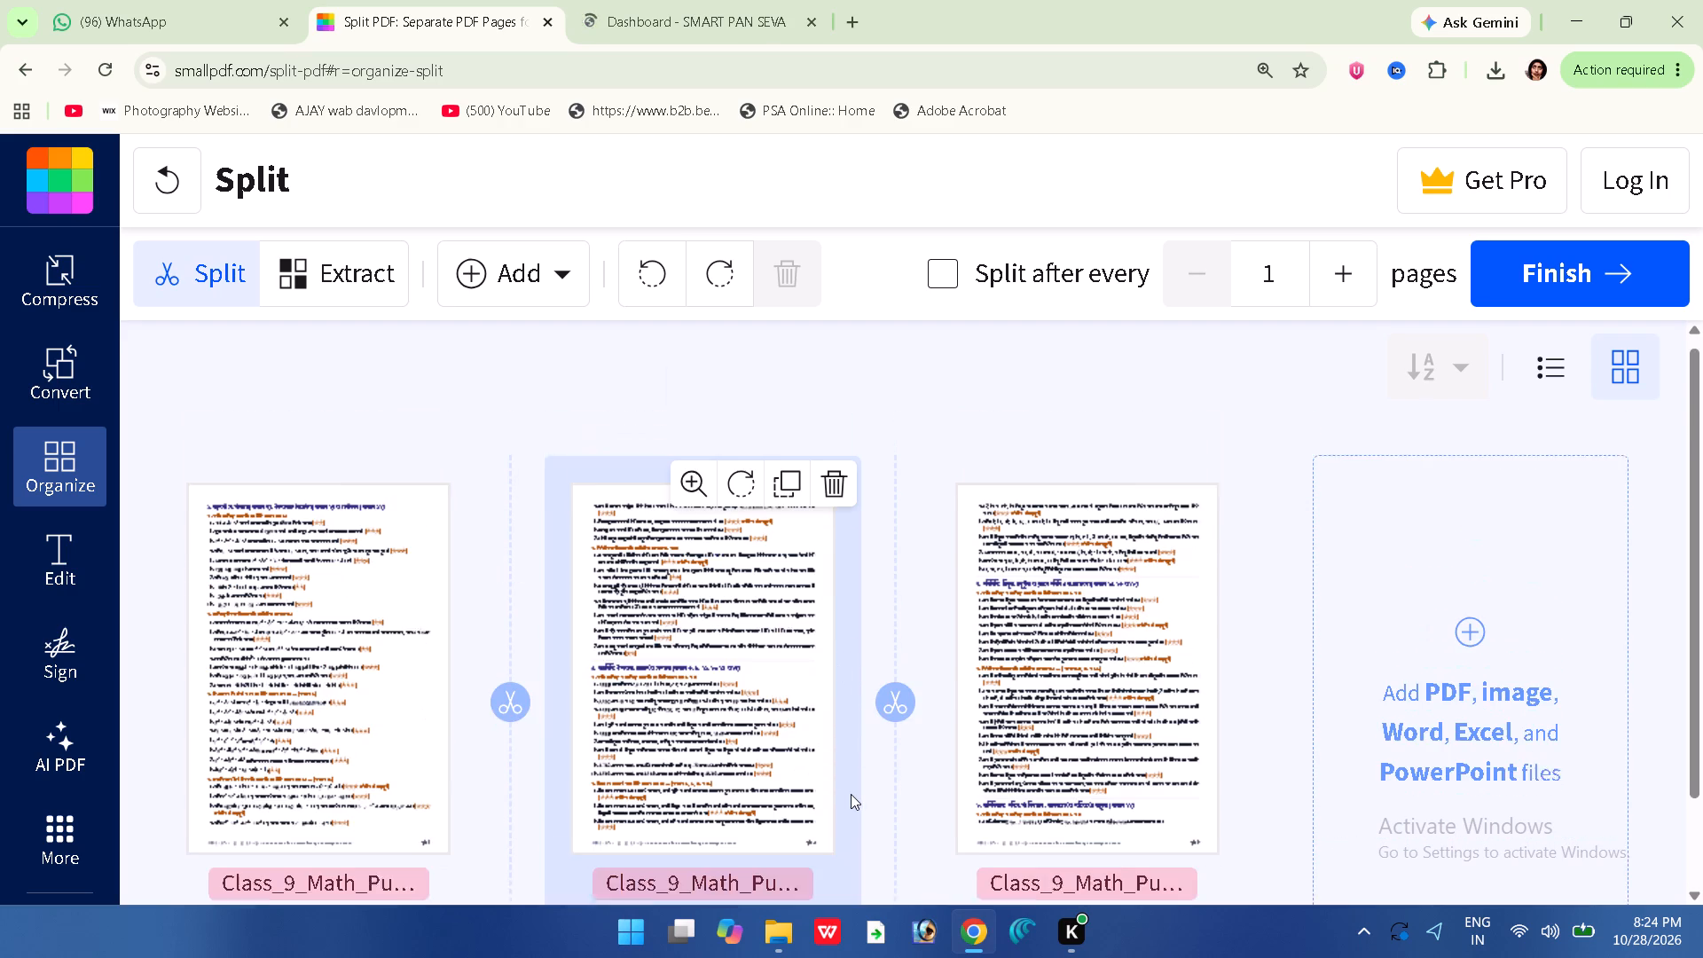
scroll(851, 794, up, 6)
scroll(851, 798, down, 4)
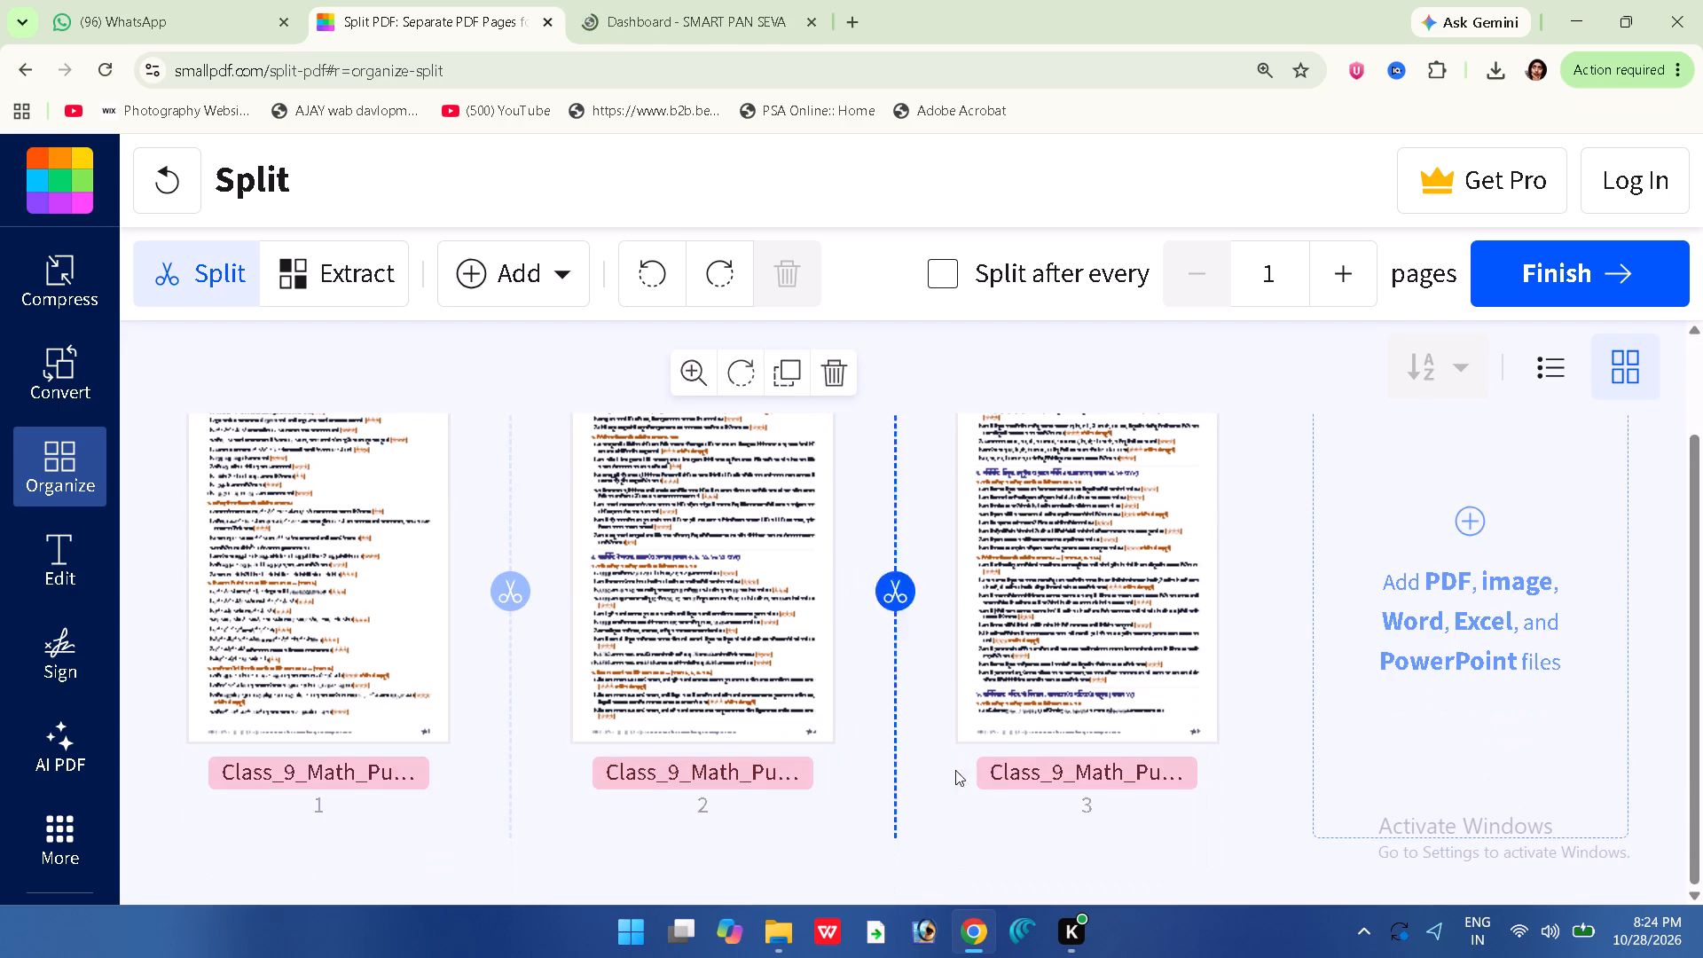
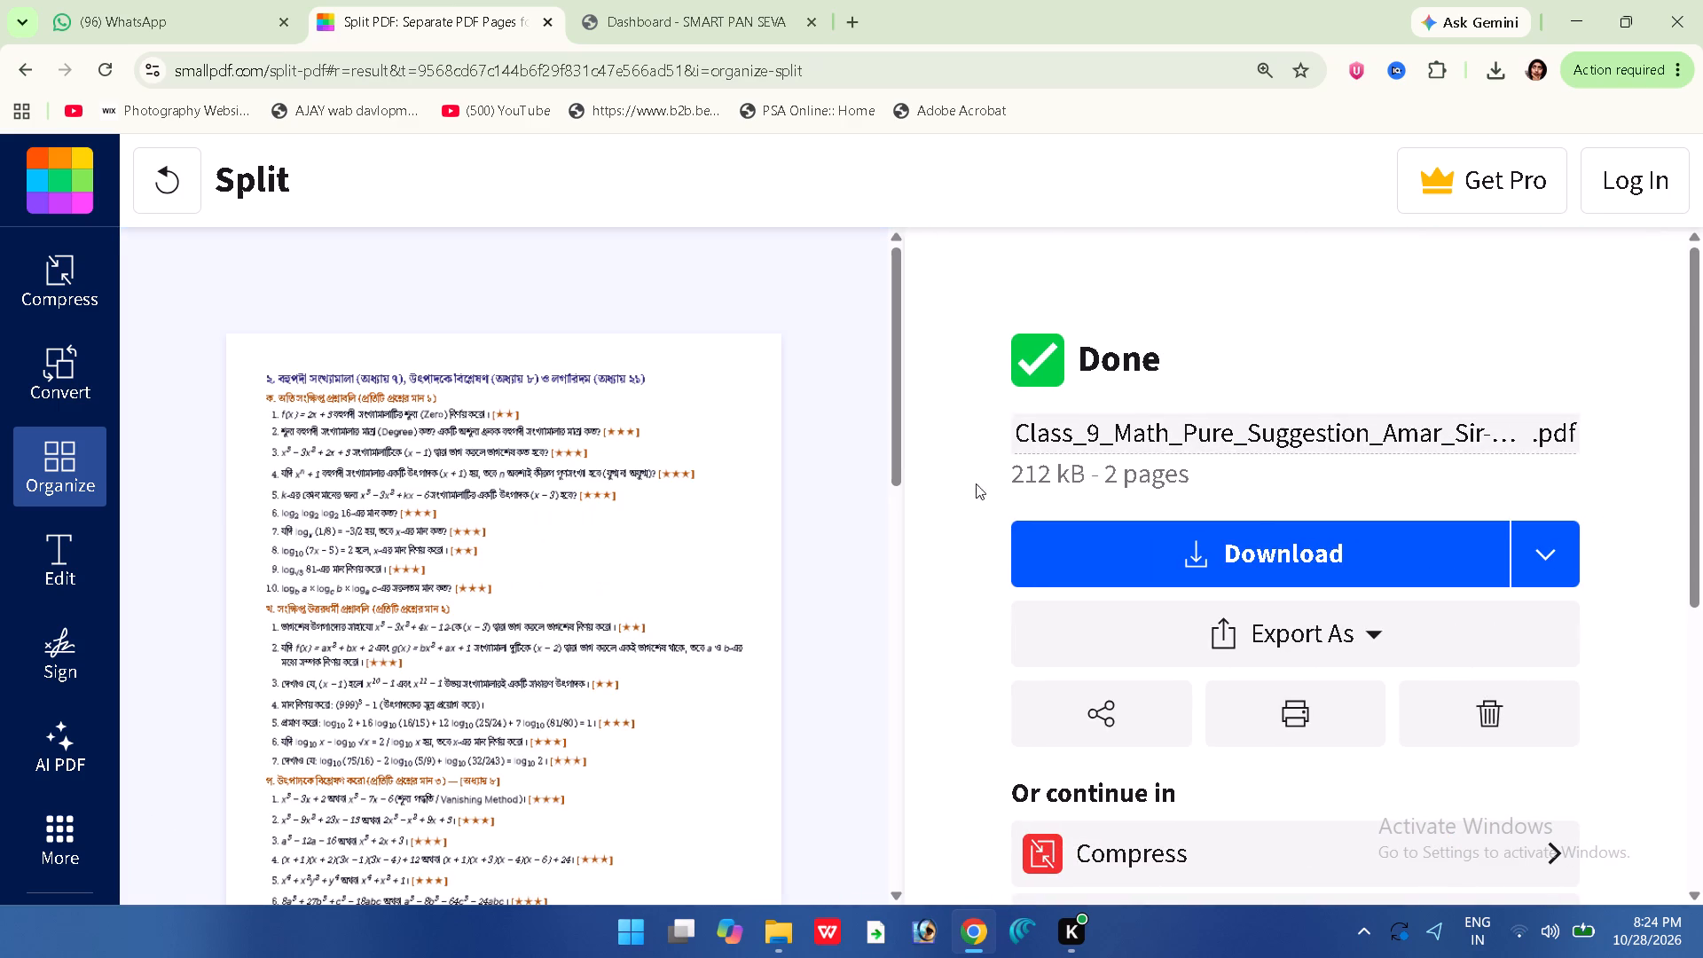
Review the pages of the split Class 9 math suggestion PDF in the result preview.
scroll(785, 472, down, 5)
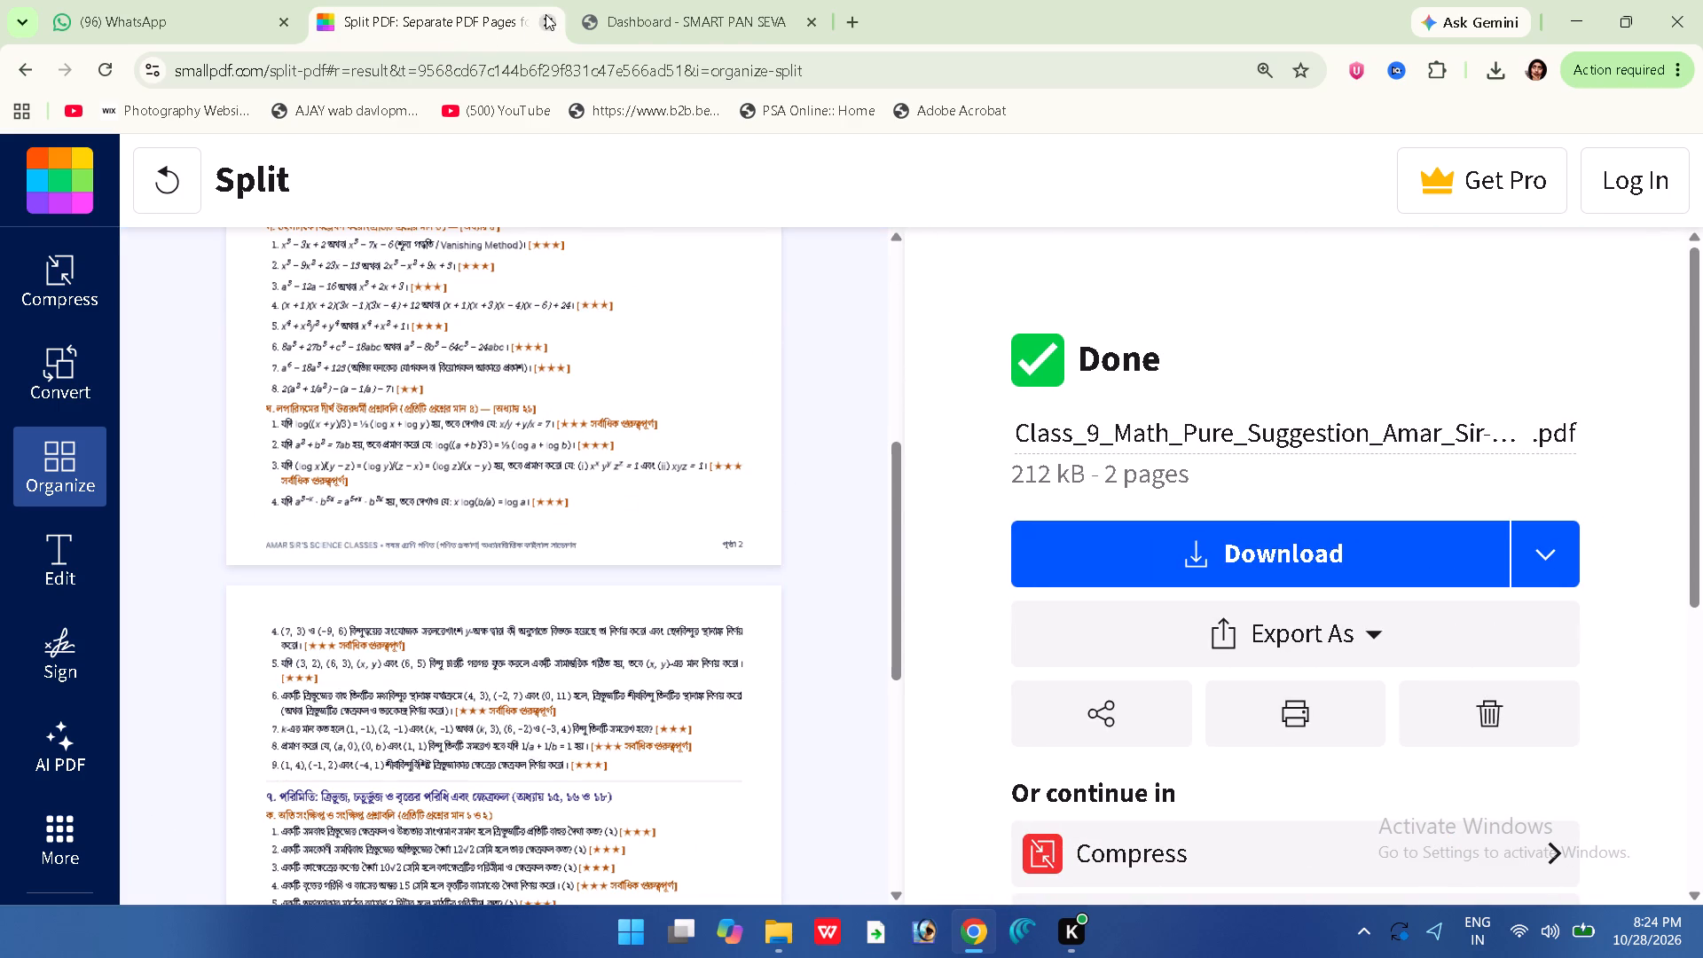
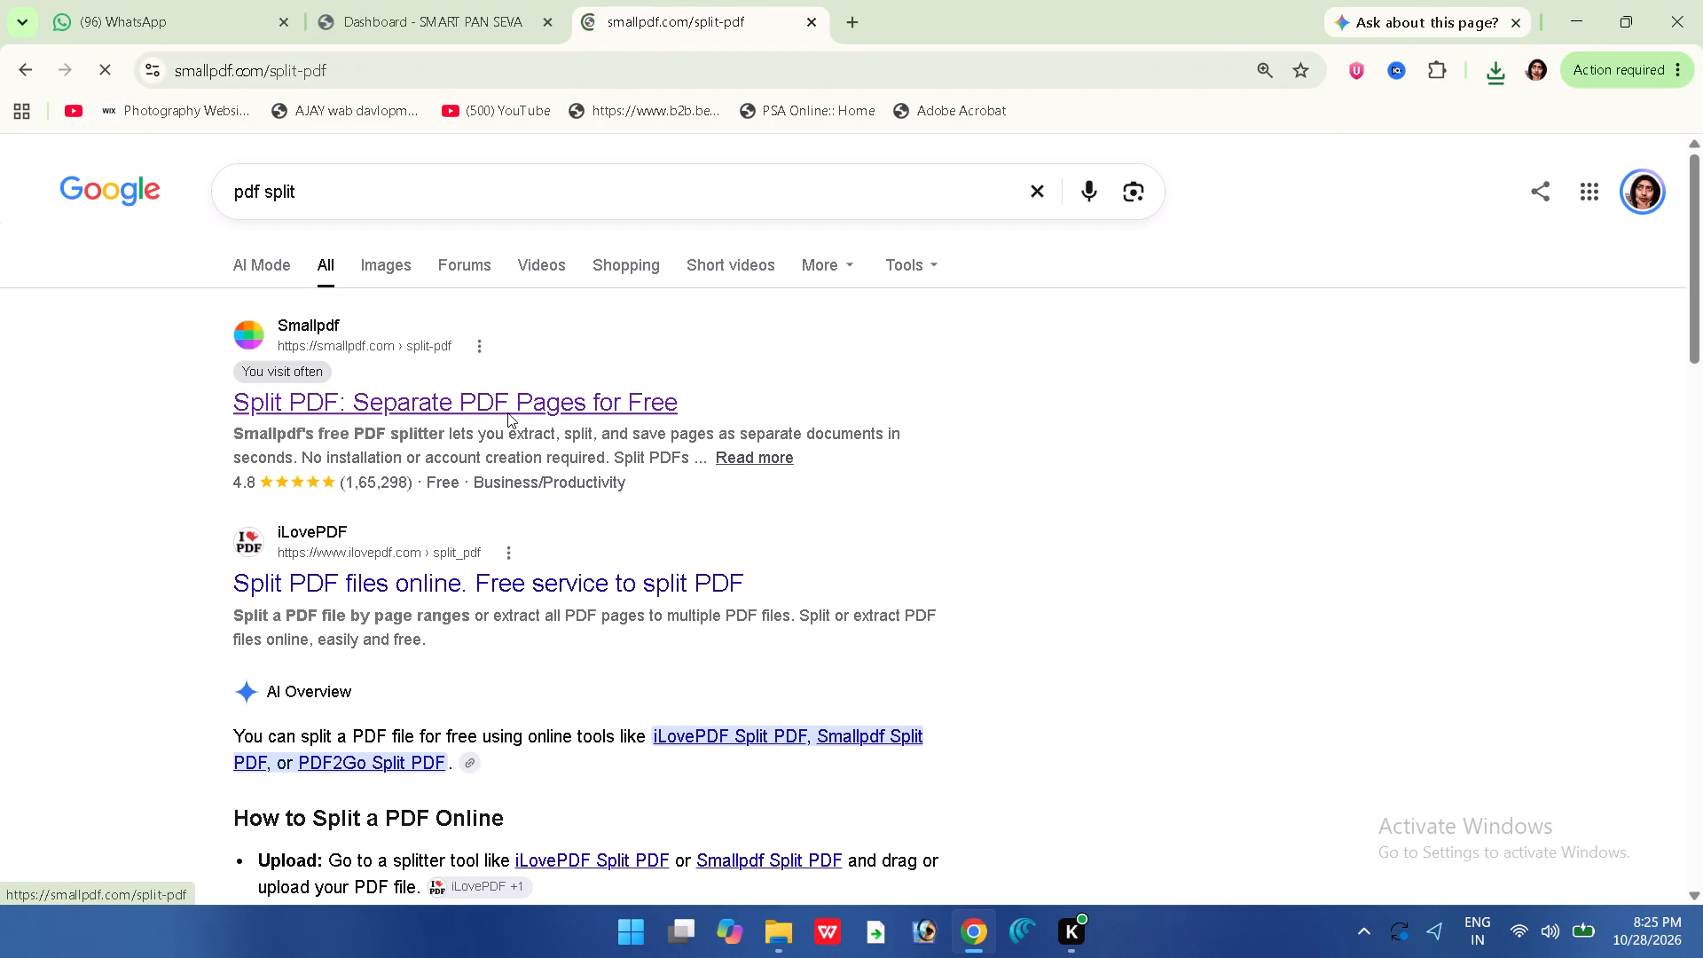
Open the file chooser to pick a PDF from the computer for Smallpdf's Split PDF tool.
click(718, 712)
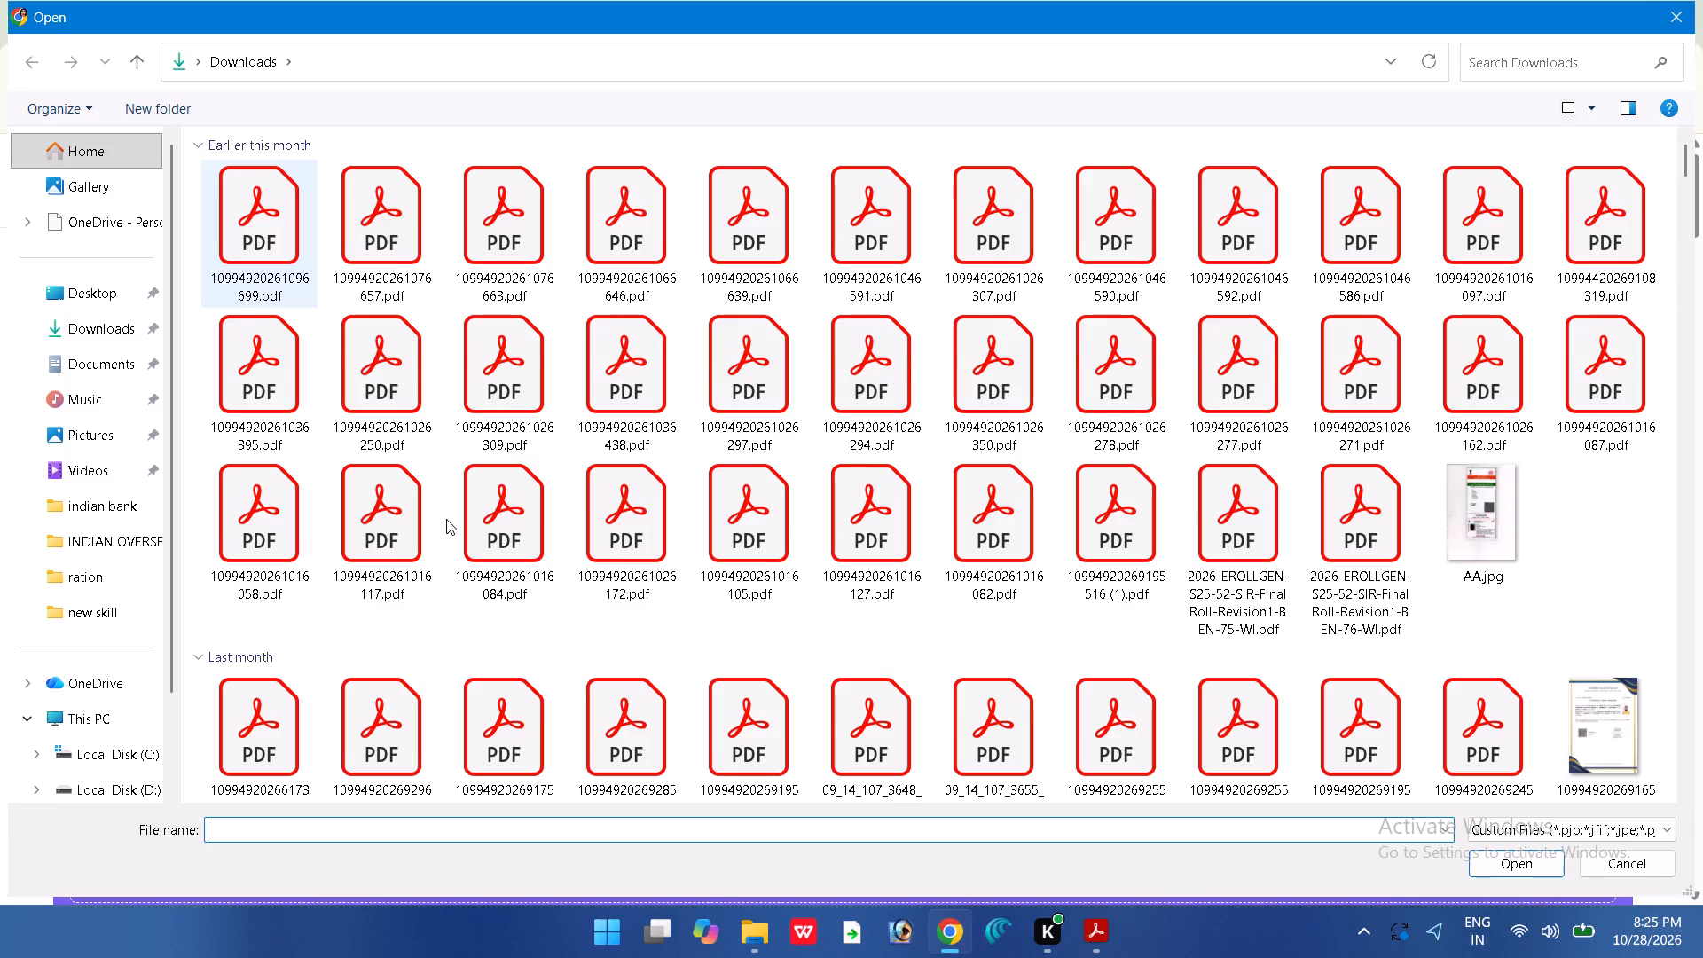
Upload Class_9_Physical_Science_Pure_Suggestion_Amar_Sir.pdf from the Downloads folder to the Split PDF tool.
click(241, 286)
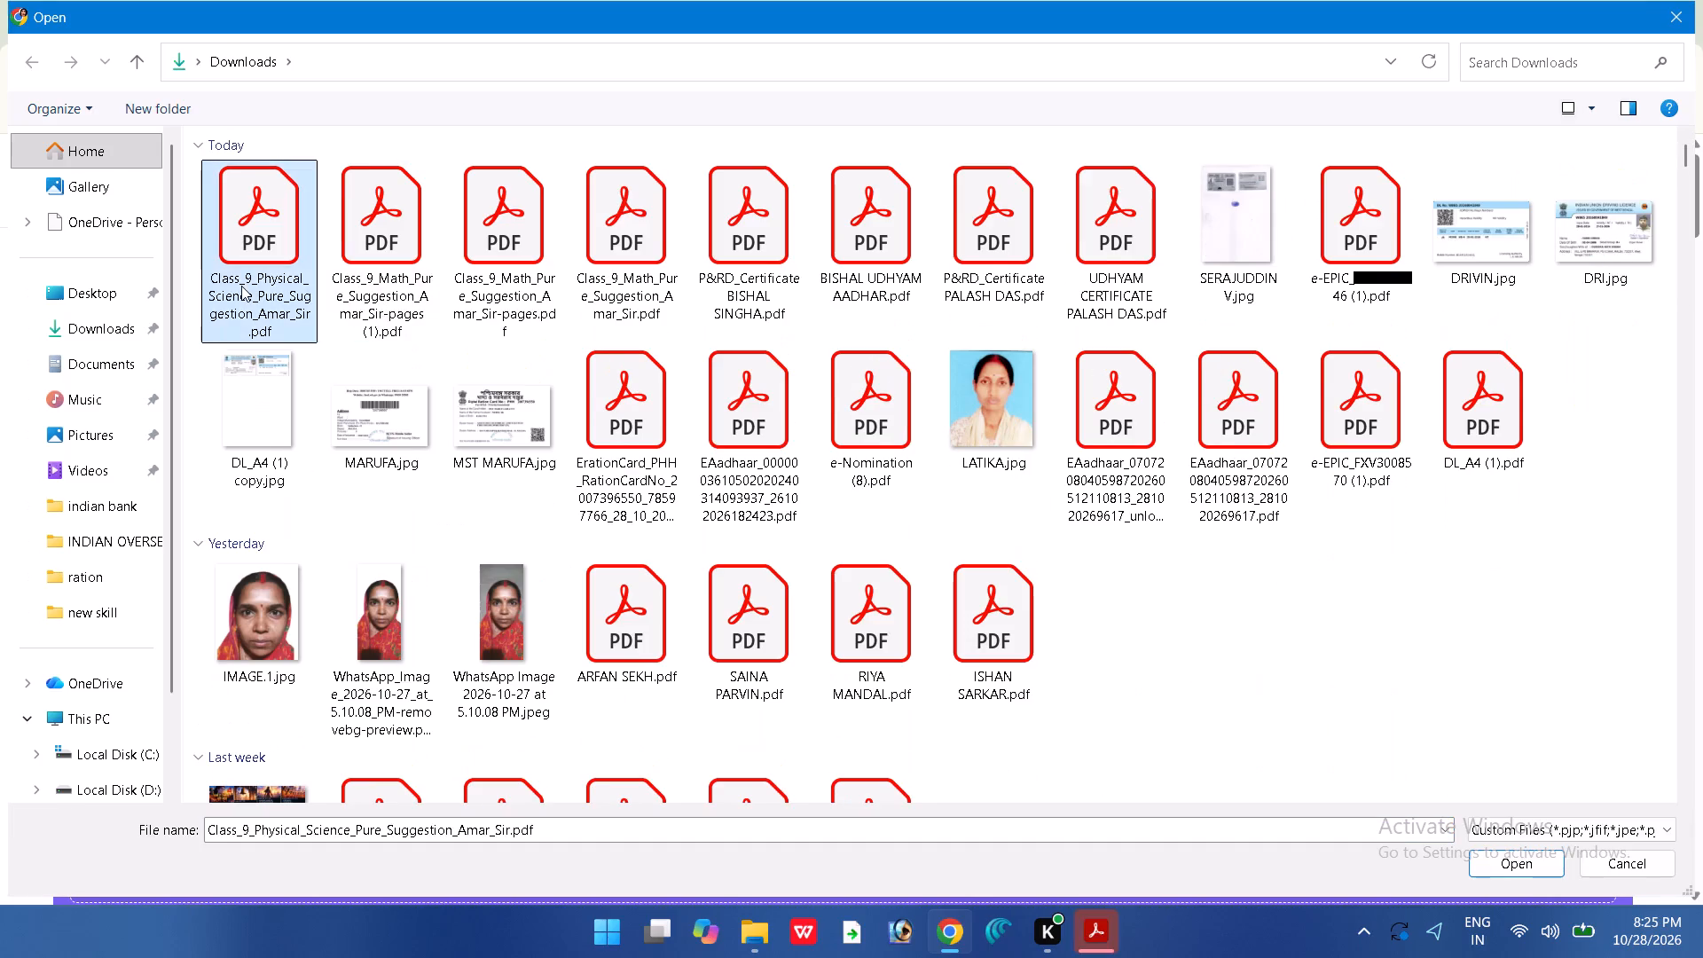
key(Return)
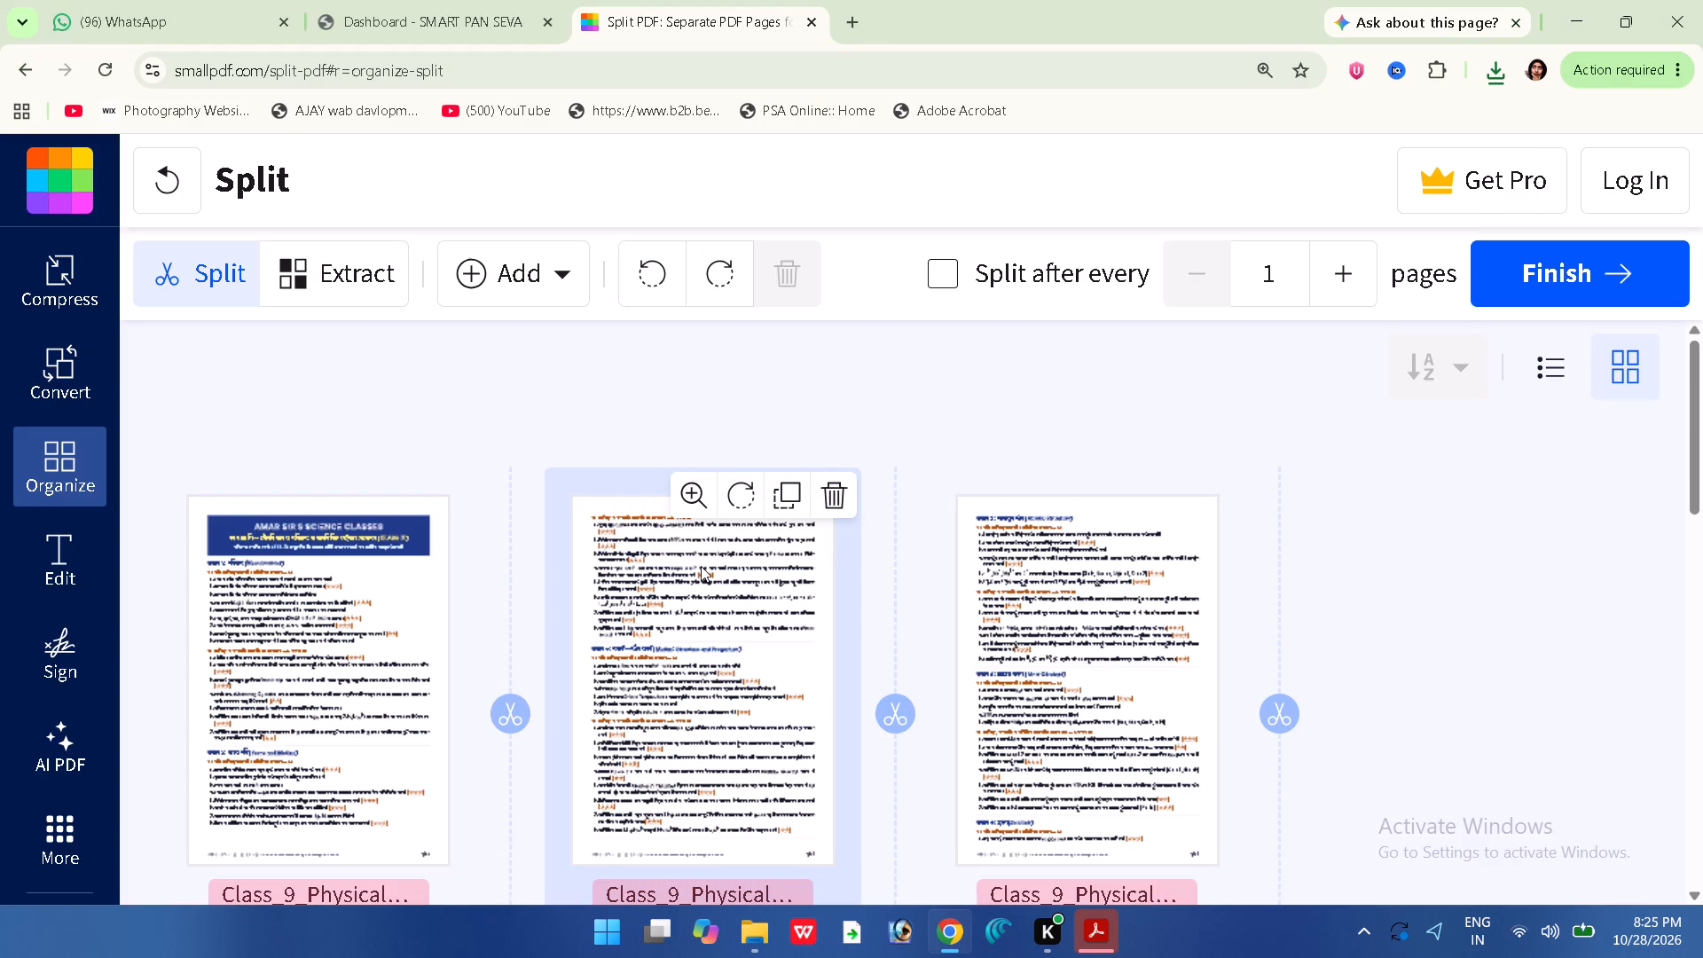
Delete pages 2, 4 and 6 from the uploaded Class 9 Physical Science PDF.
scroll(810, 498, down, 2)
scroll(811, 495, up, 2)
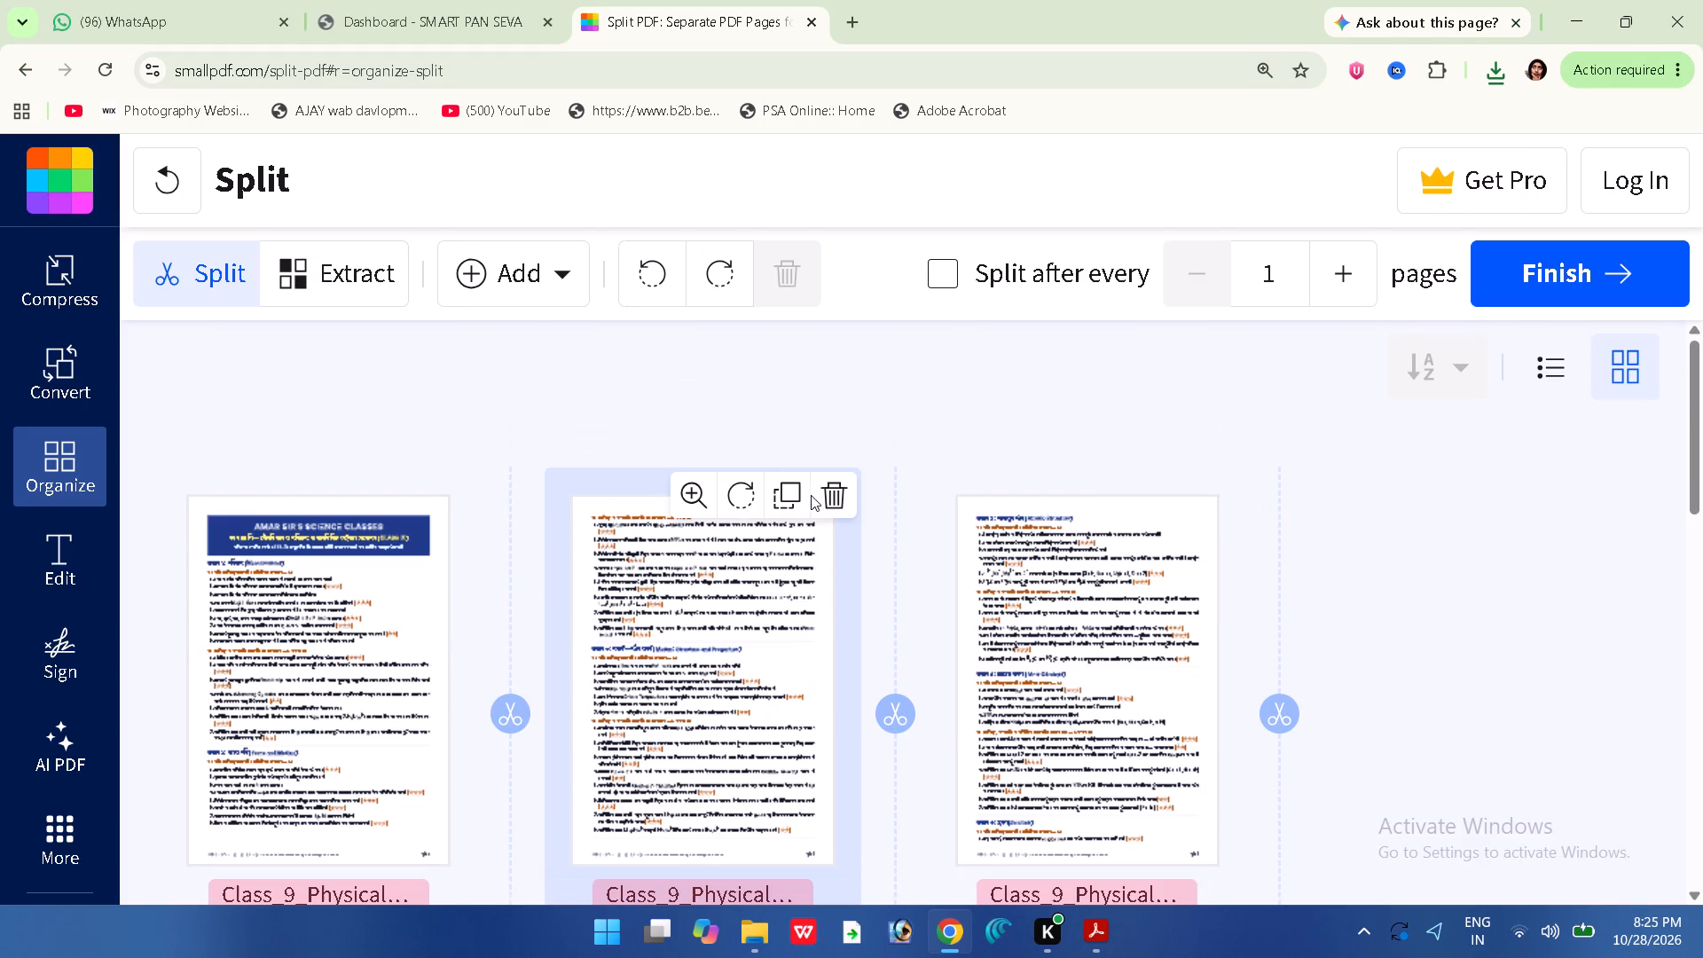
click(817, 496)
scroll(747, 580, down, 2)
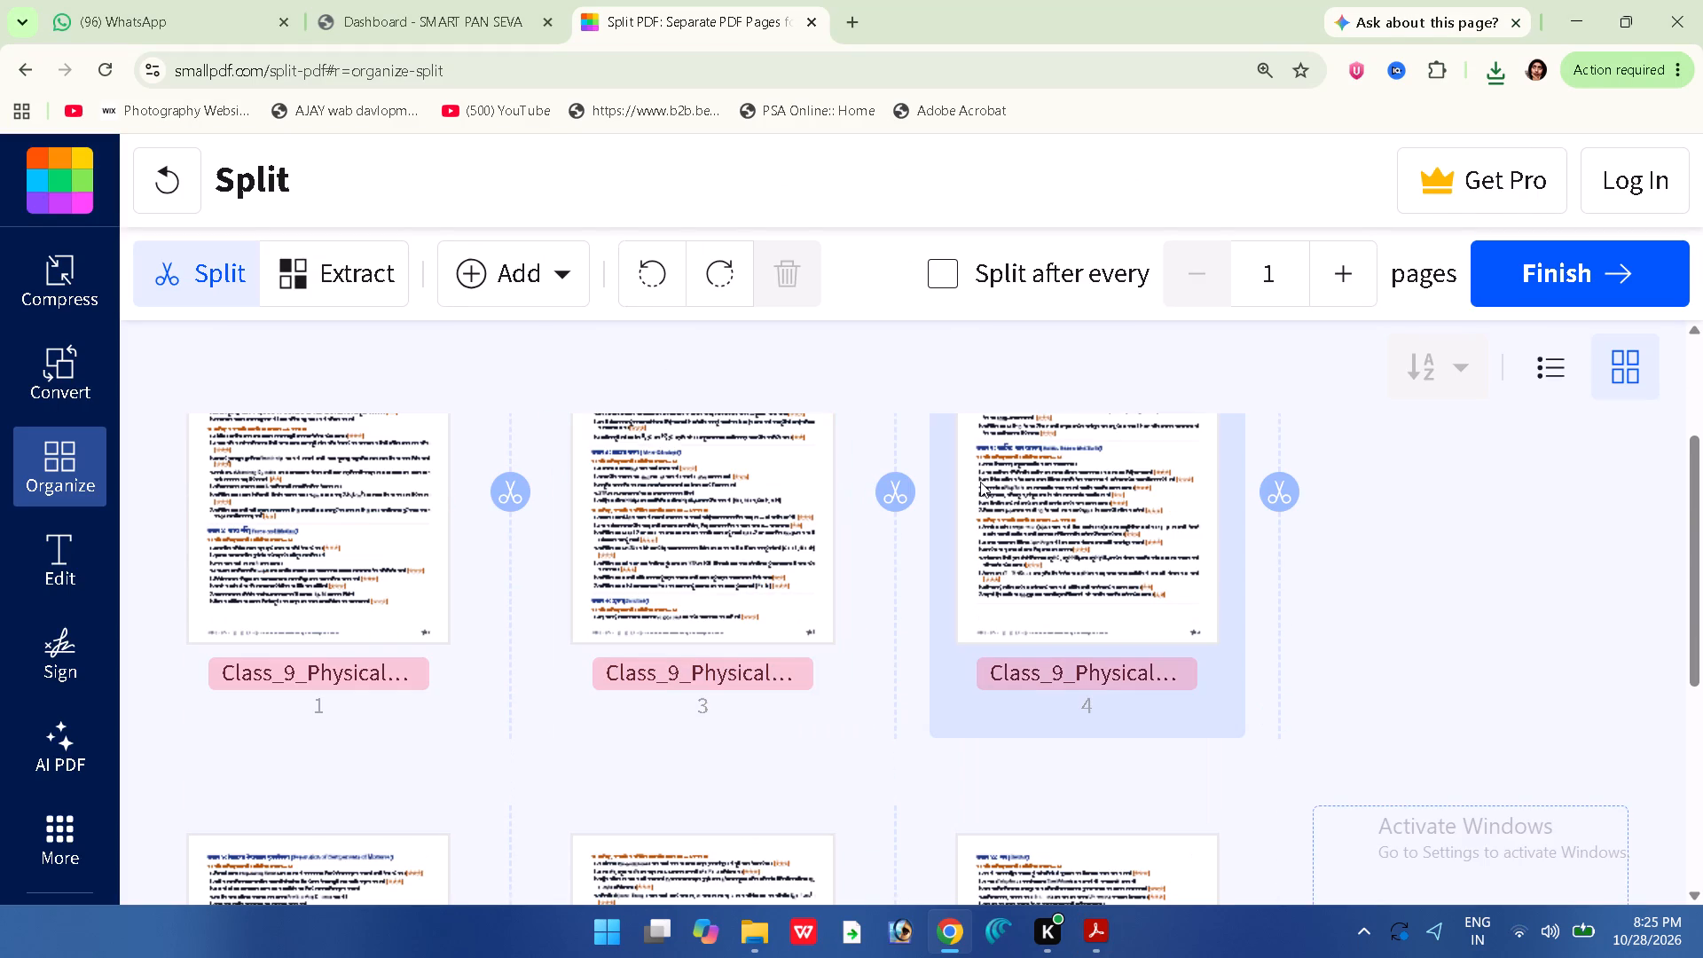
scroll(981, 482, up, 3)
click(1224, 502)
scroll(627, 703, down, 3)
scroll(113, 813, down, 3)
scroll(352, 695, down, 4)
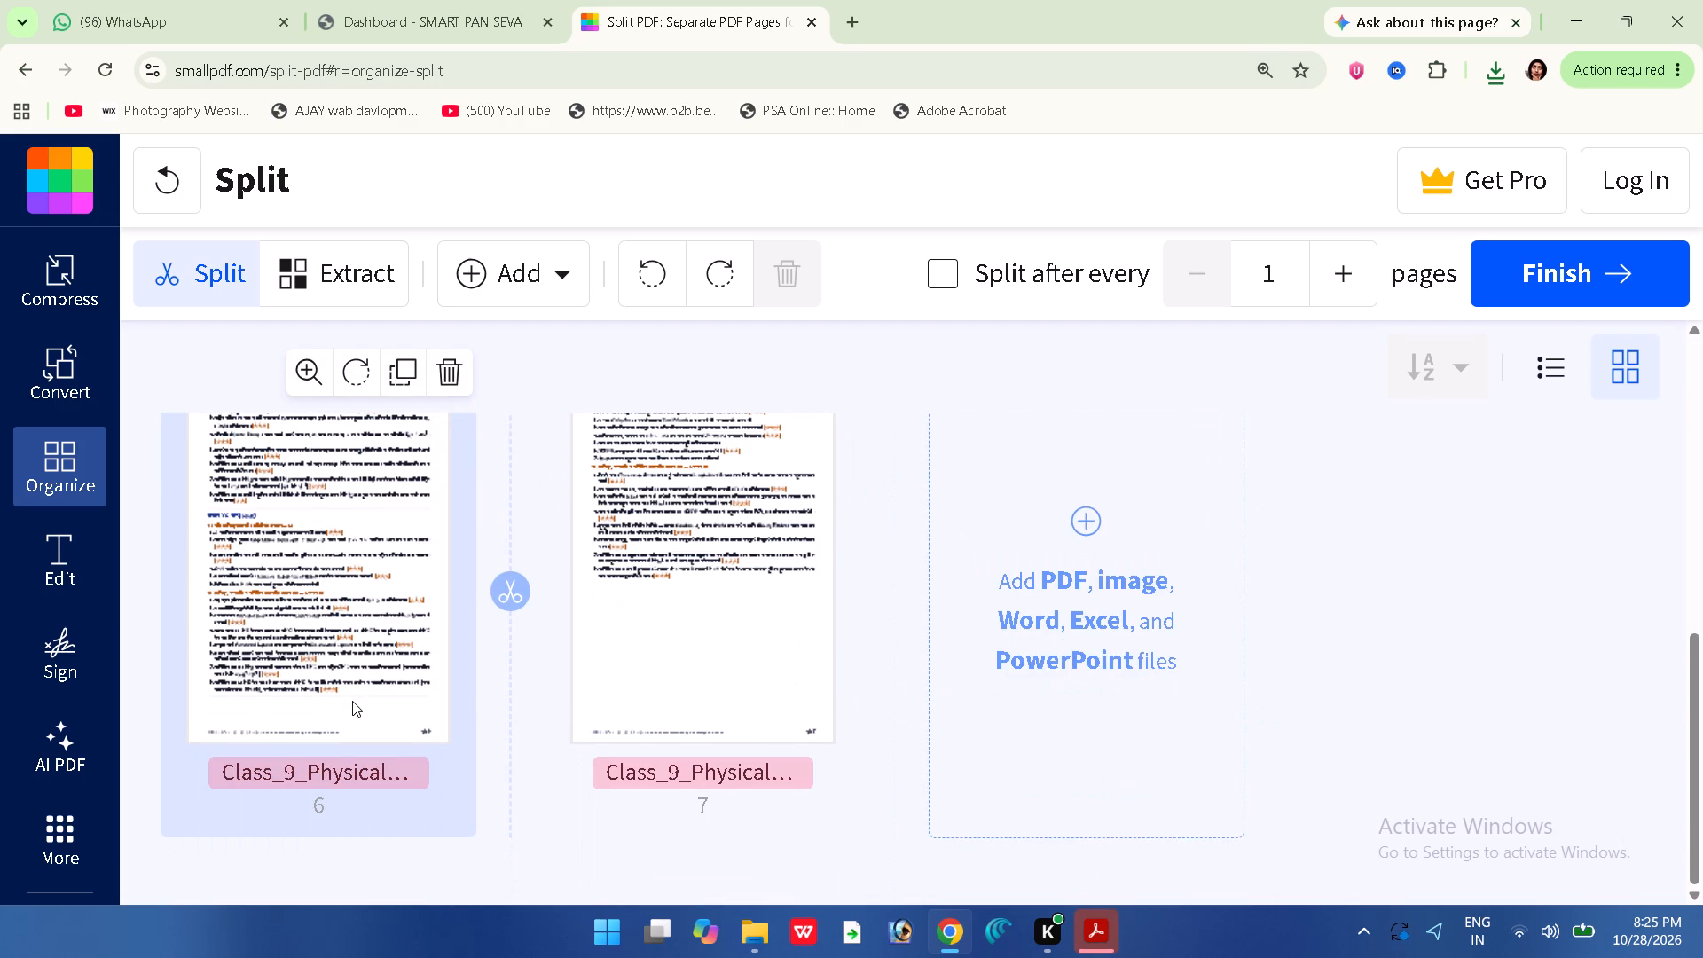
scroll(352, 701, up, 5)
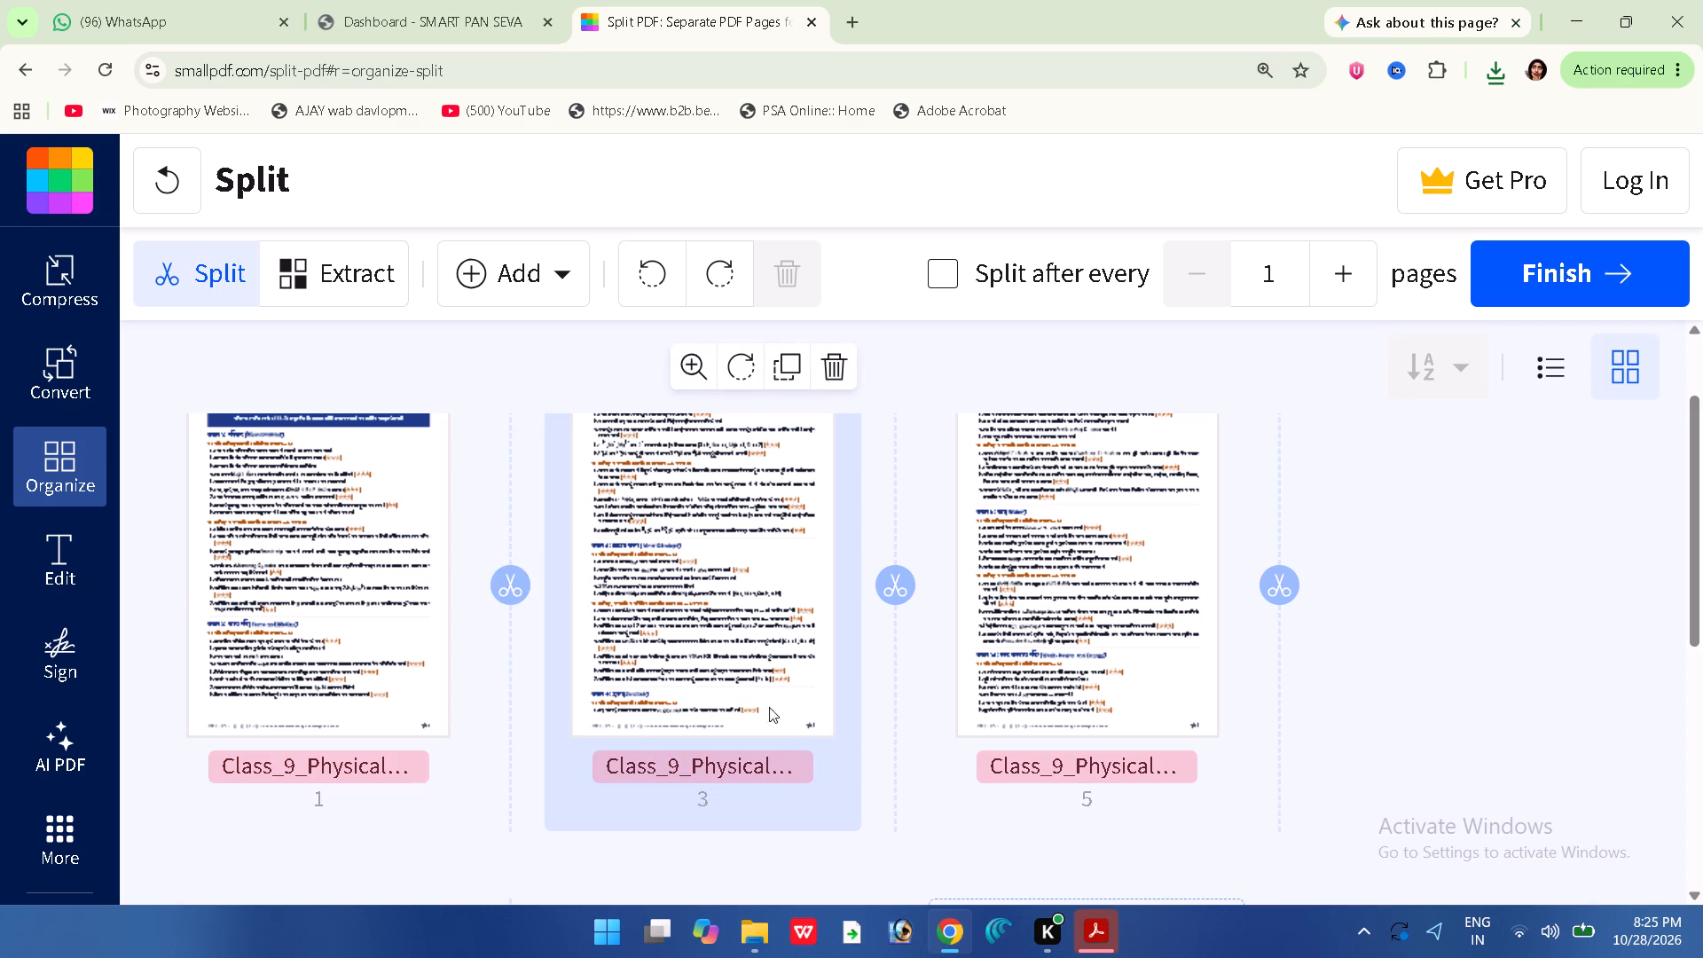
scroll(1128, 750, down, 3)
scroll(222, 653, down, 2)
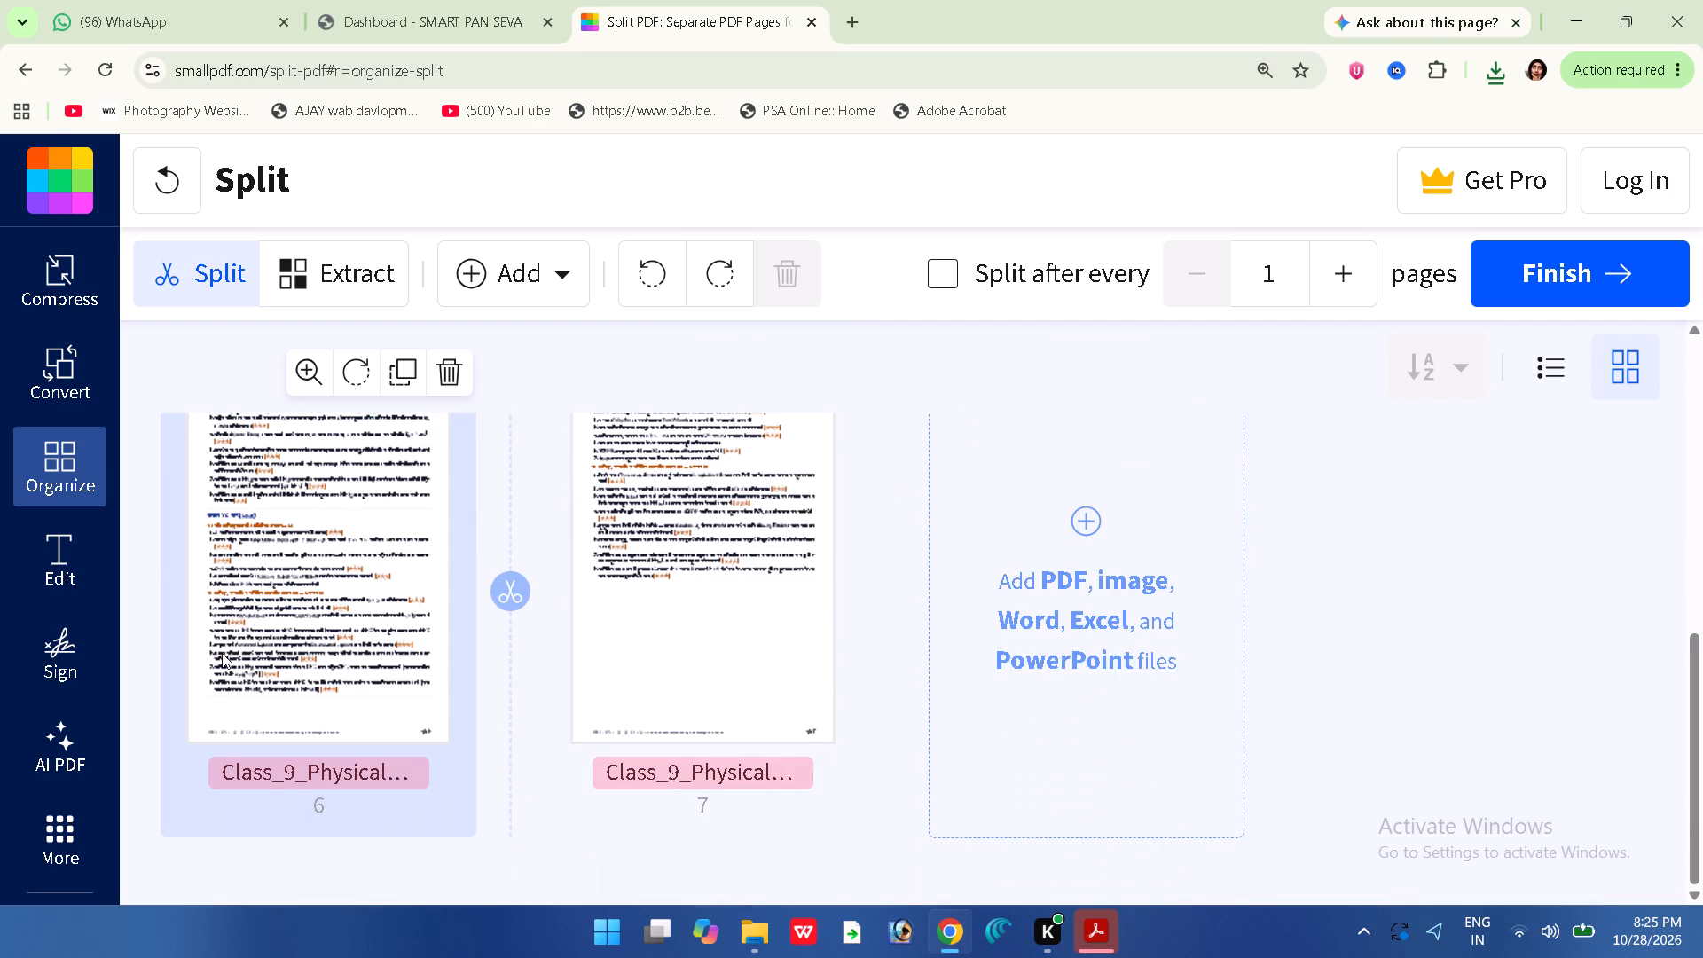
click(451, 355)
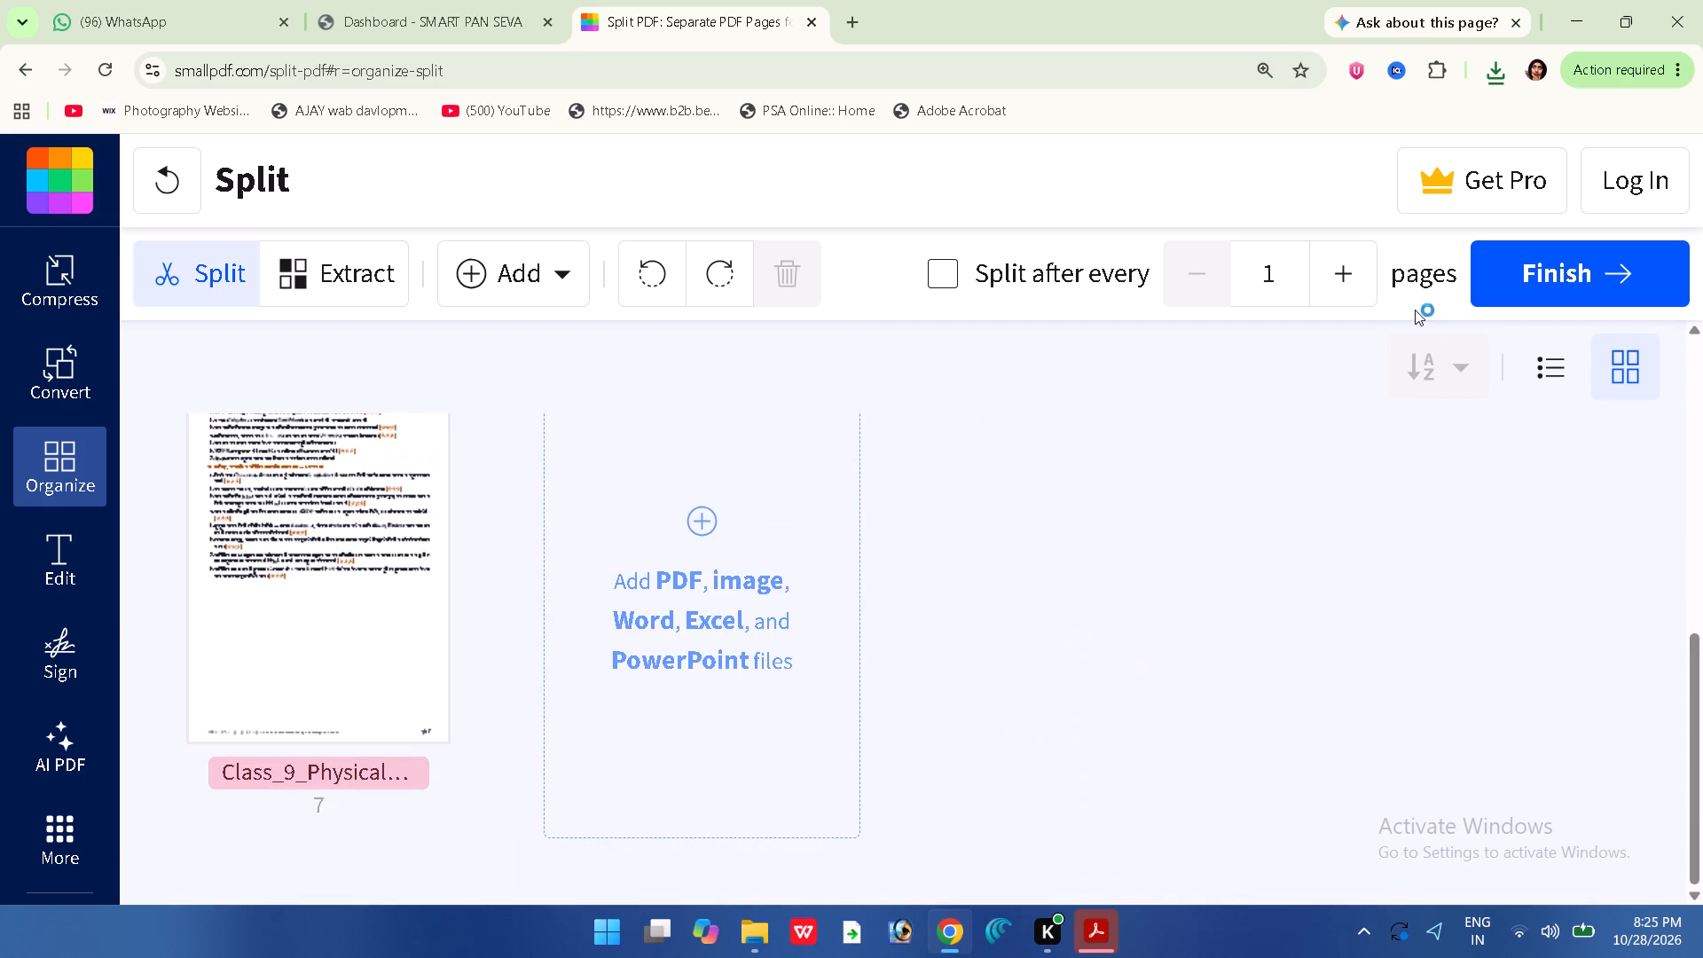
Finish the split and download the resulting PDF.
click(1539, 280)
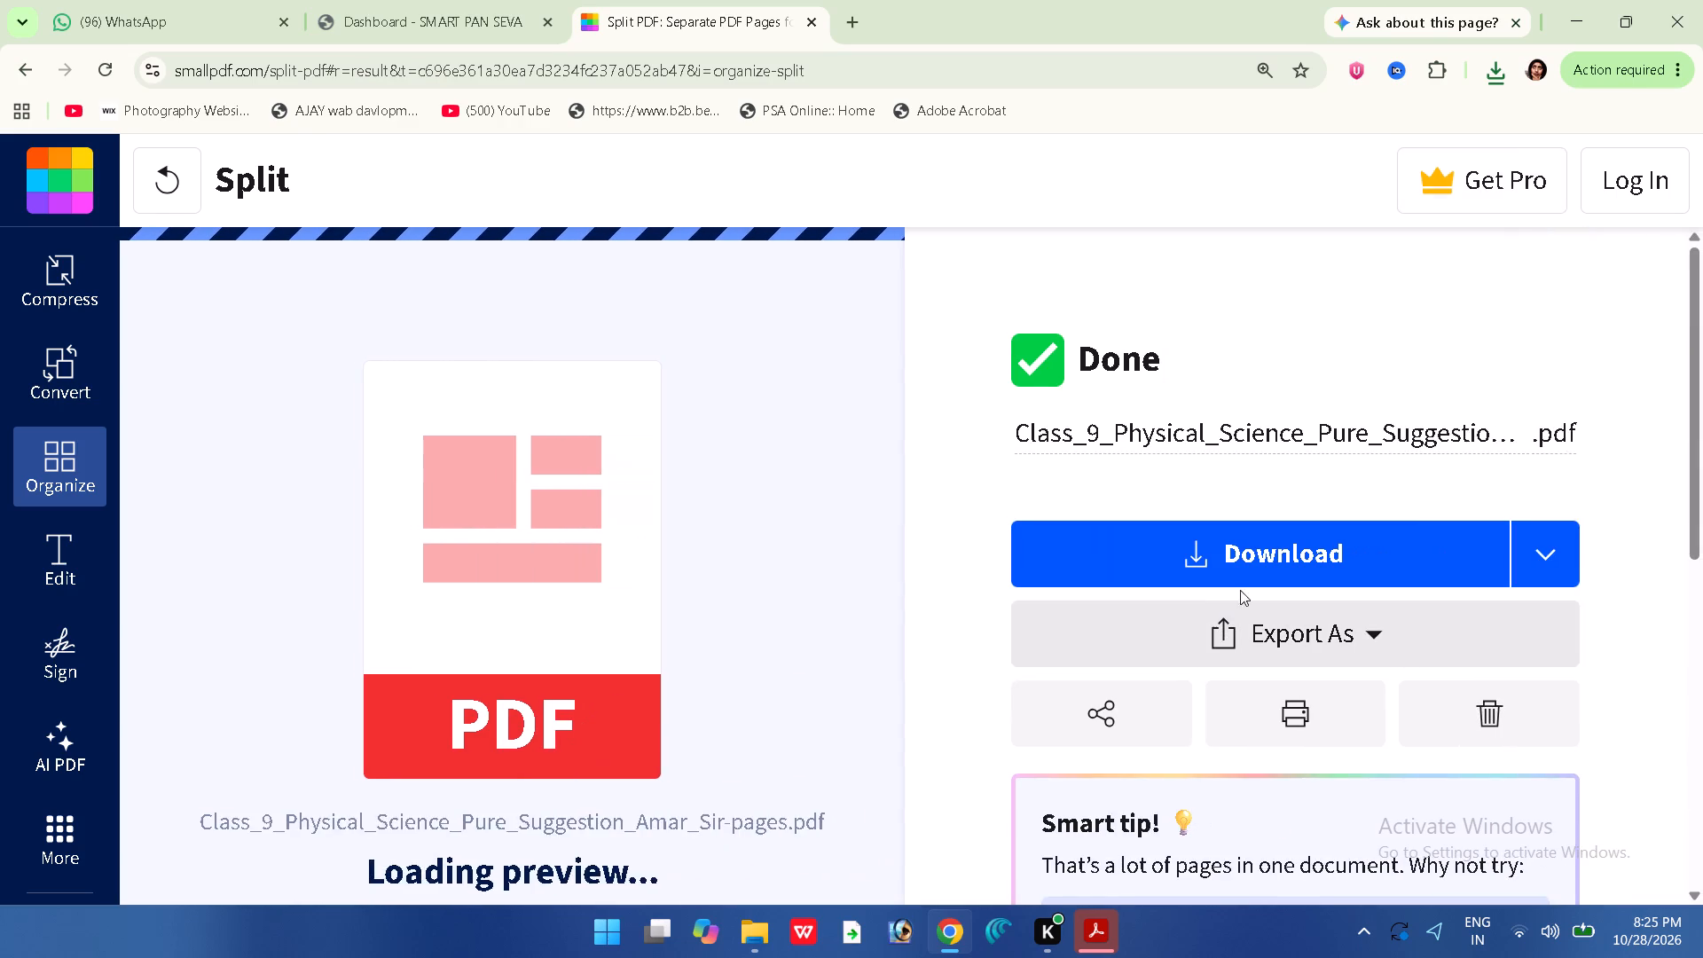
click(1256, 551)
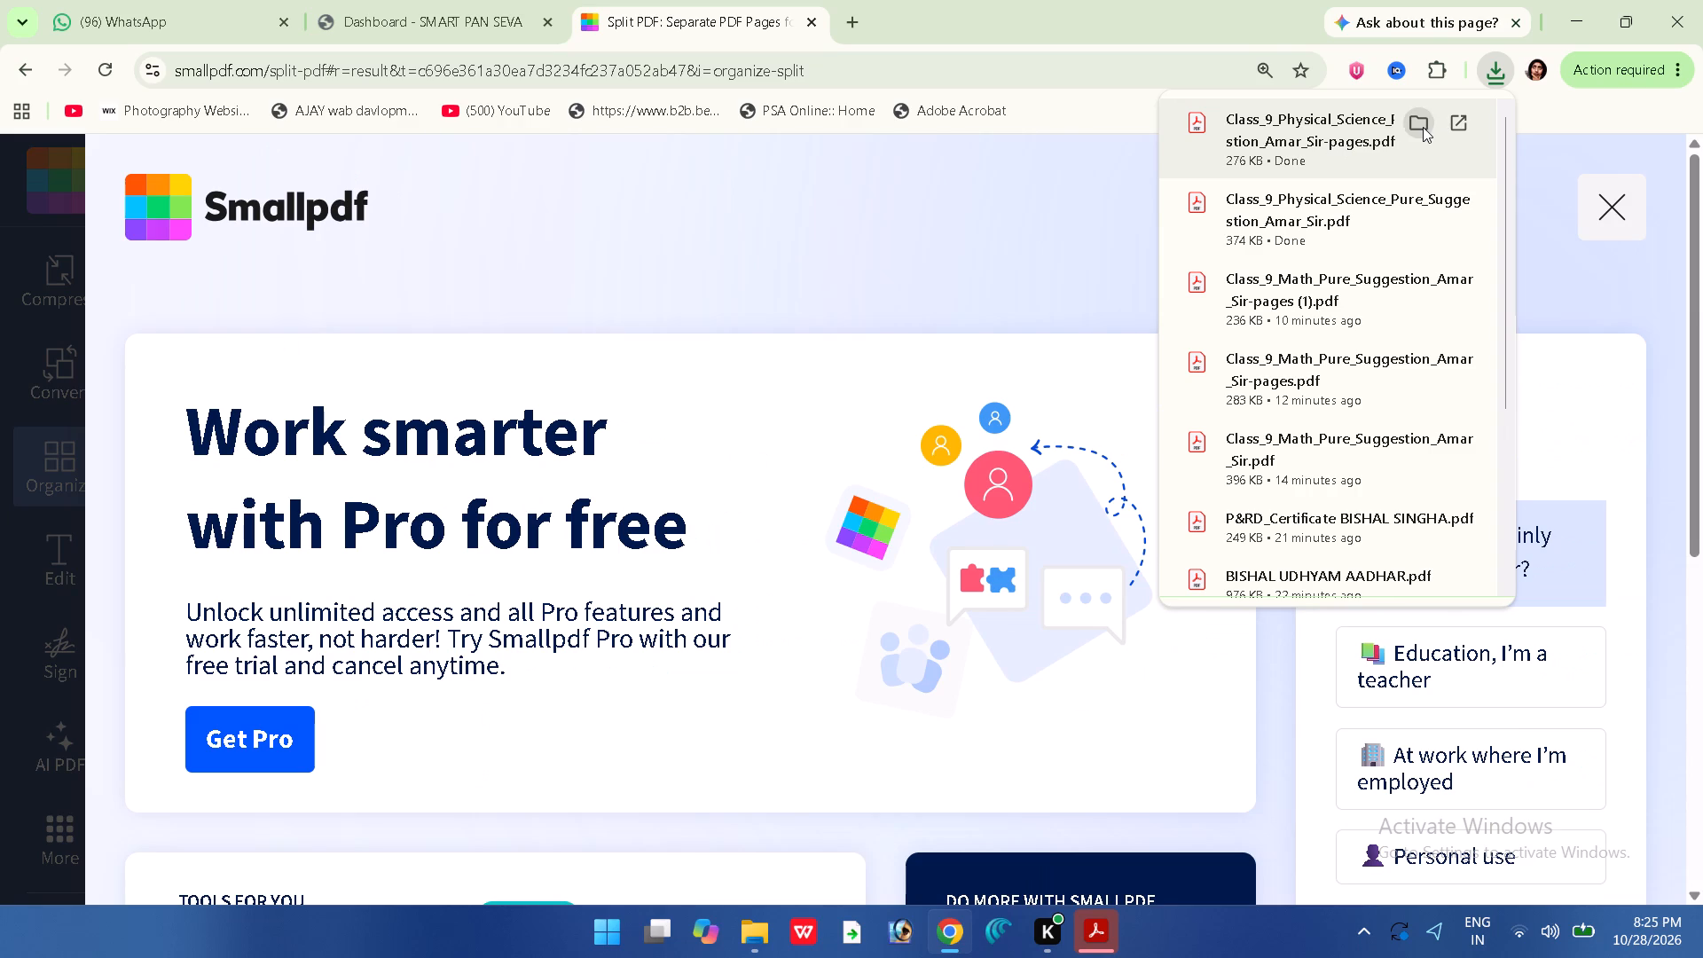
Open the downloaded Physical Science pages PDF in Adobe Acrobat and examine its pages from first to last.
click(1423, 127)
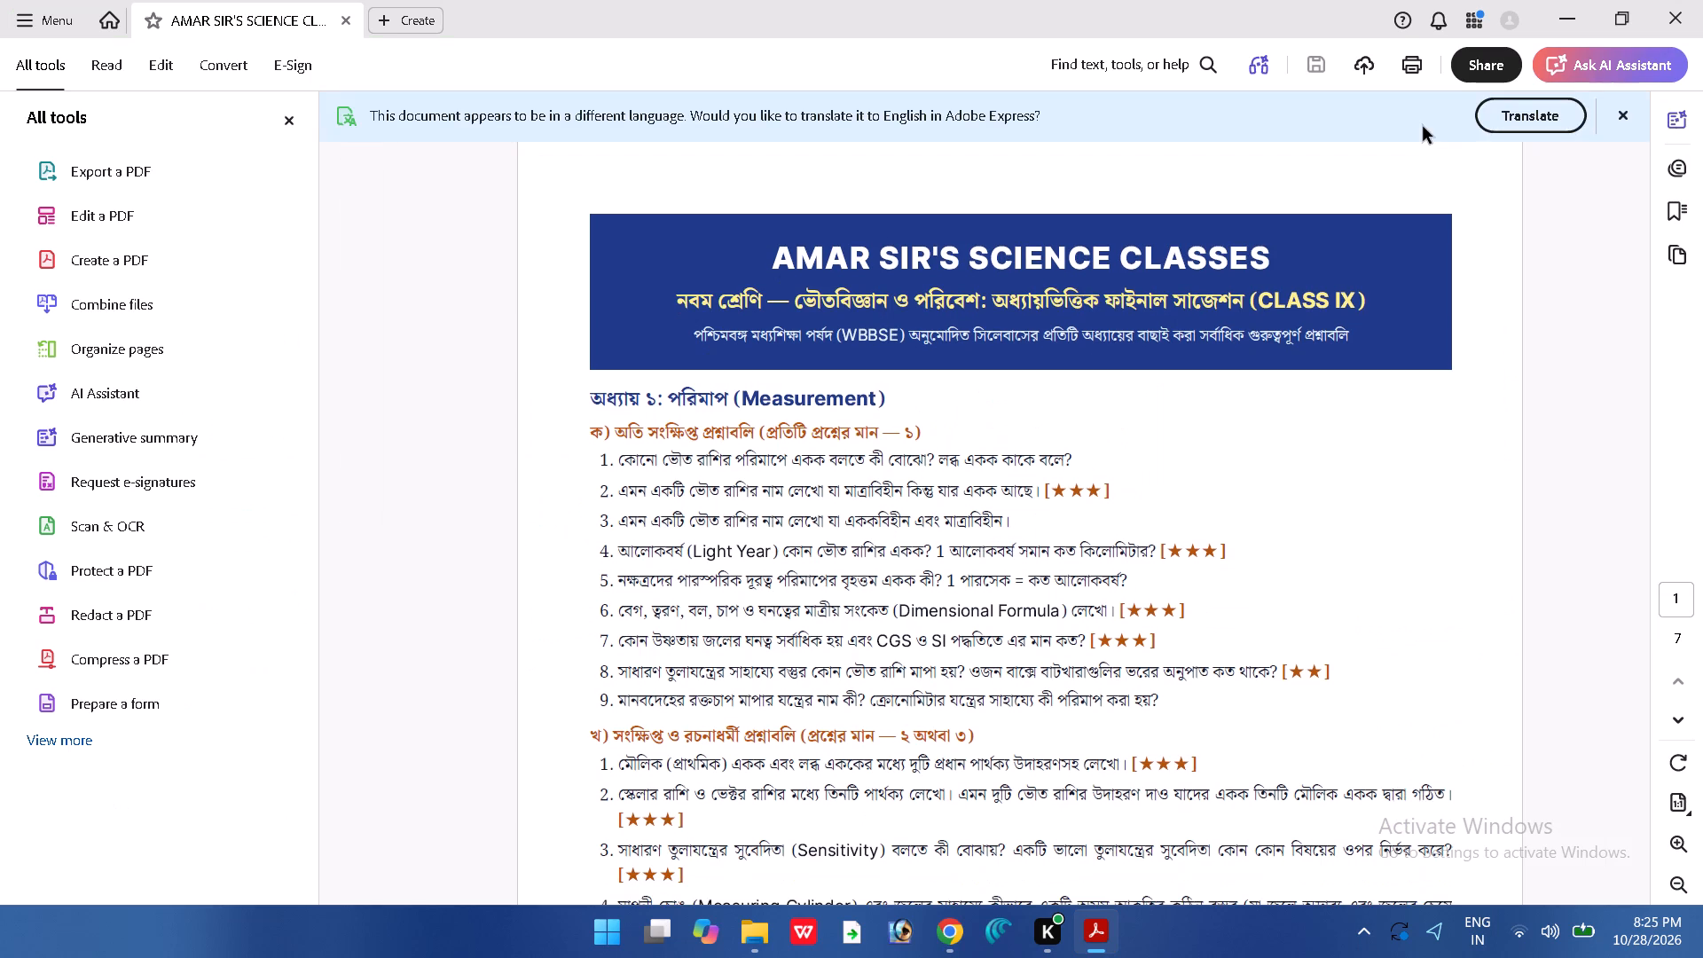
scroll(1156, 424, up, 1)
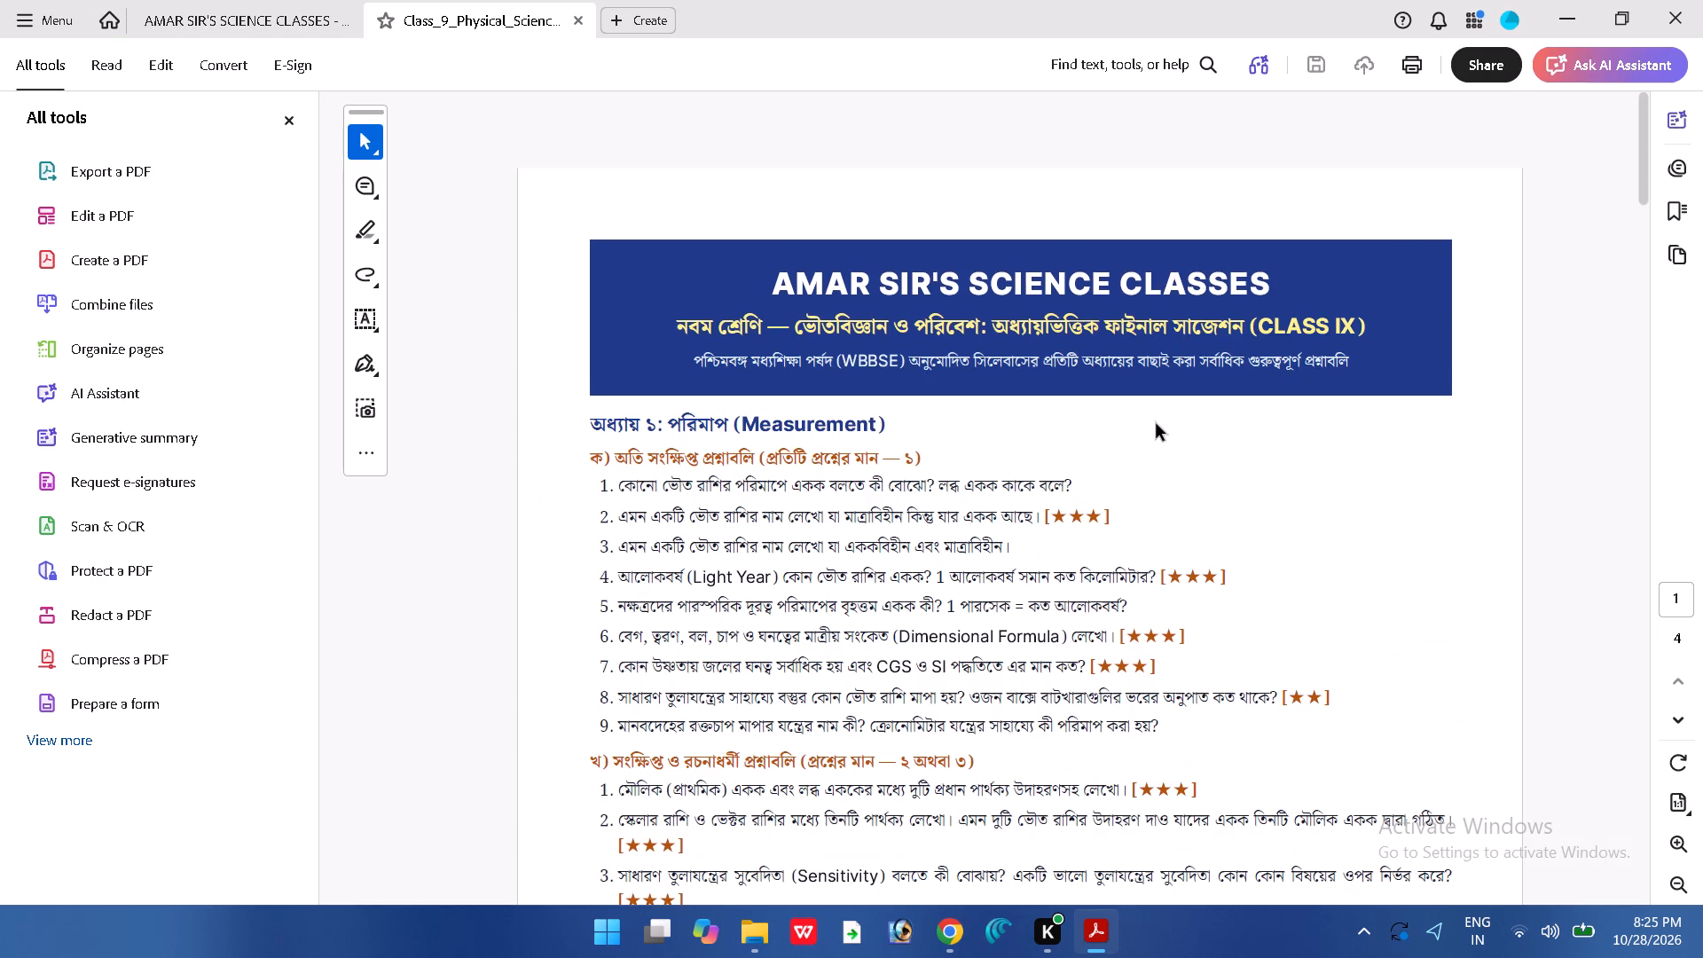
scroll(1156, 424, up, 1)
scroll(1156, 424, down, 2)
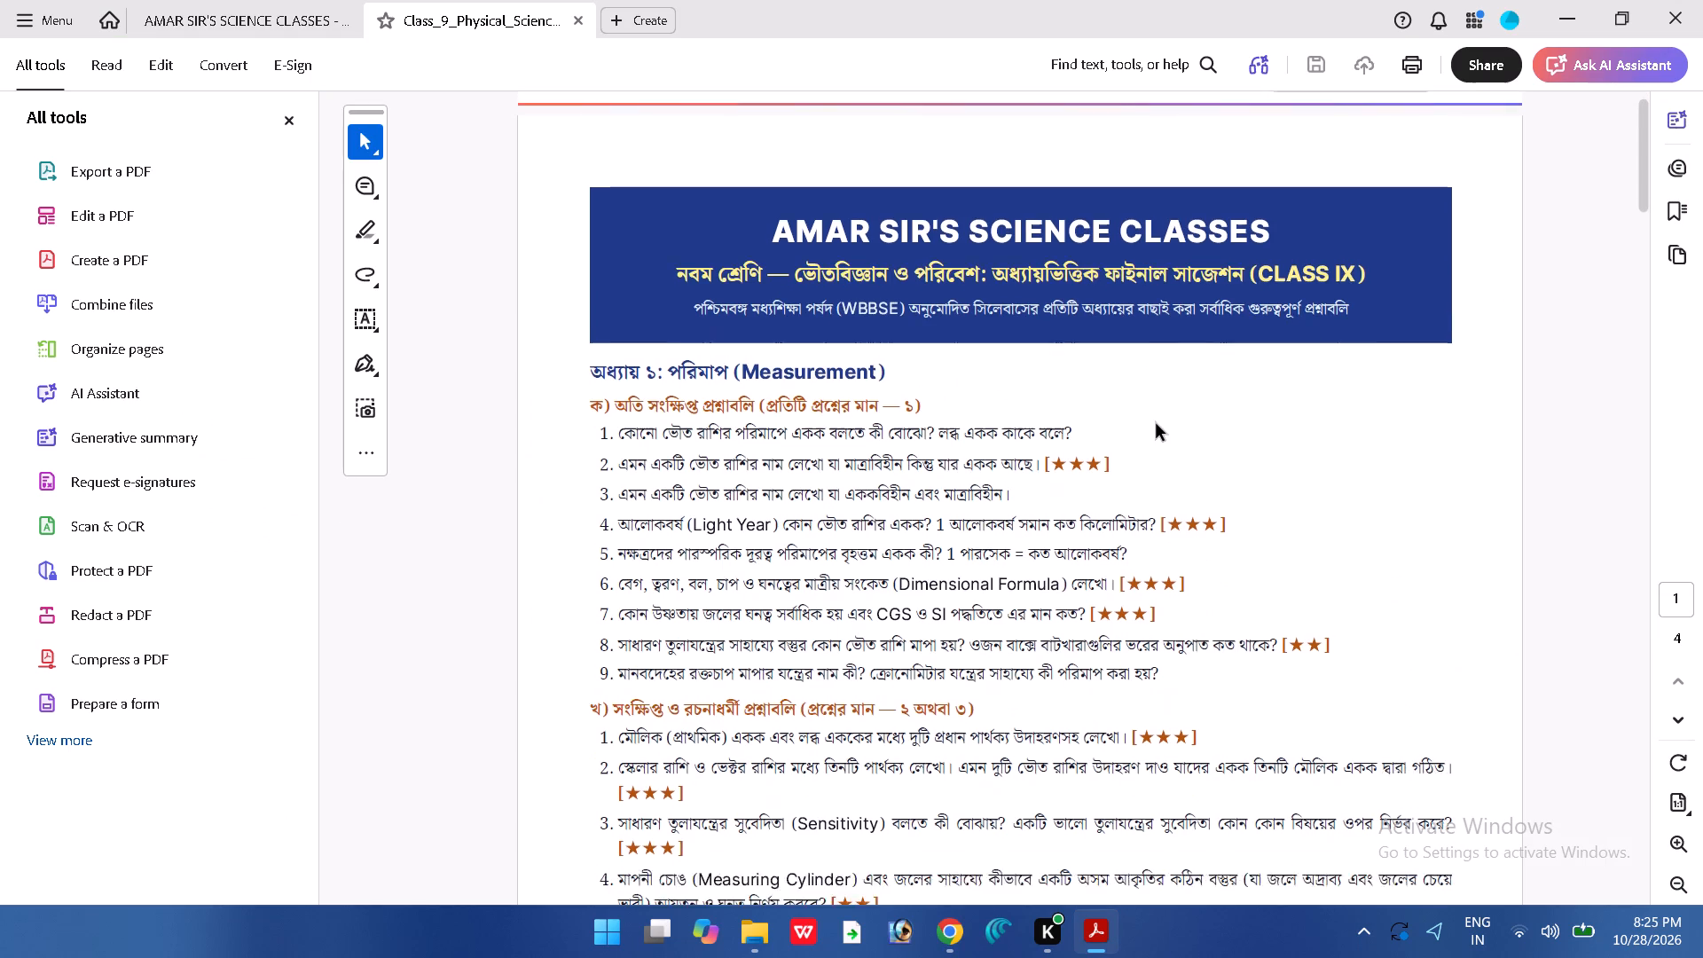
scroll(1156, 424, down, 12)
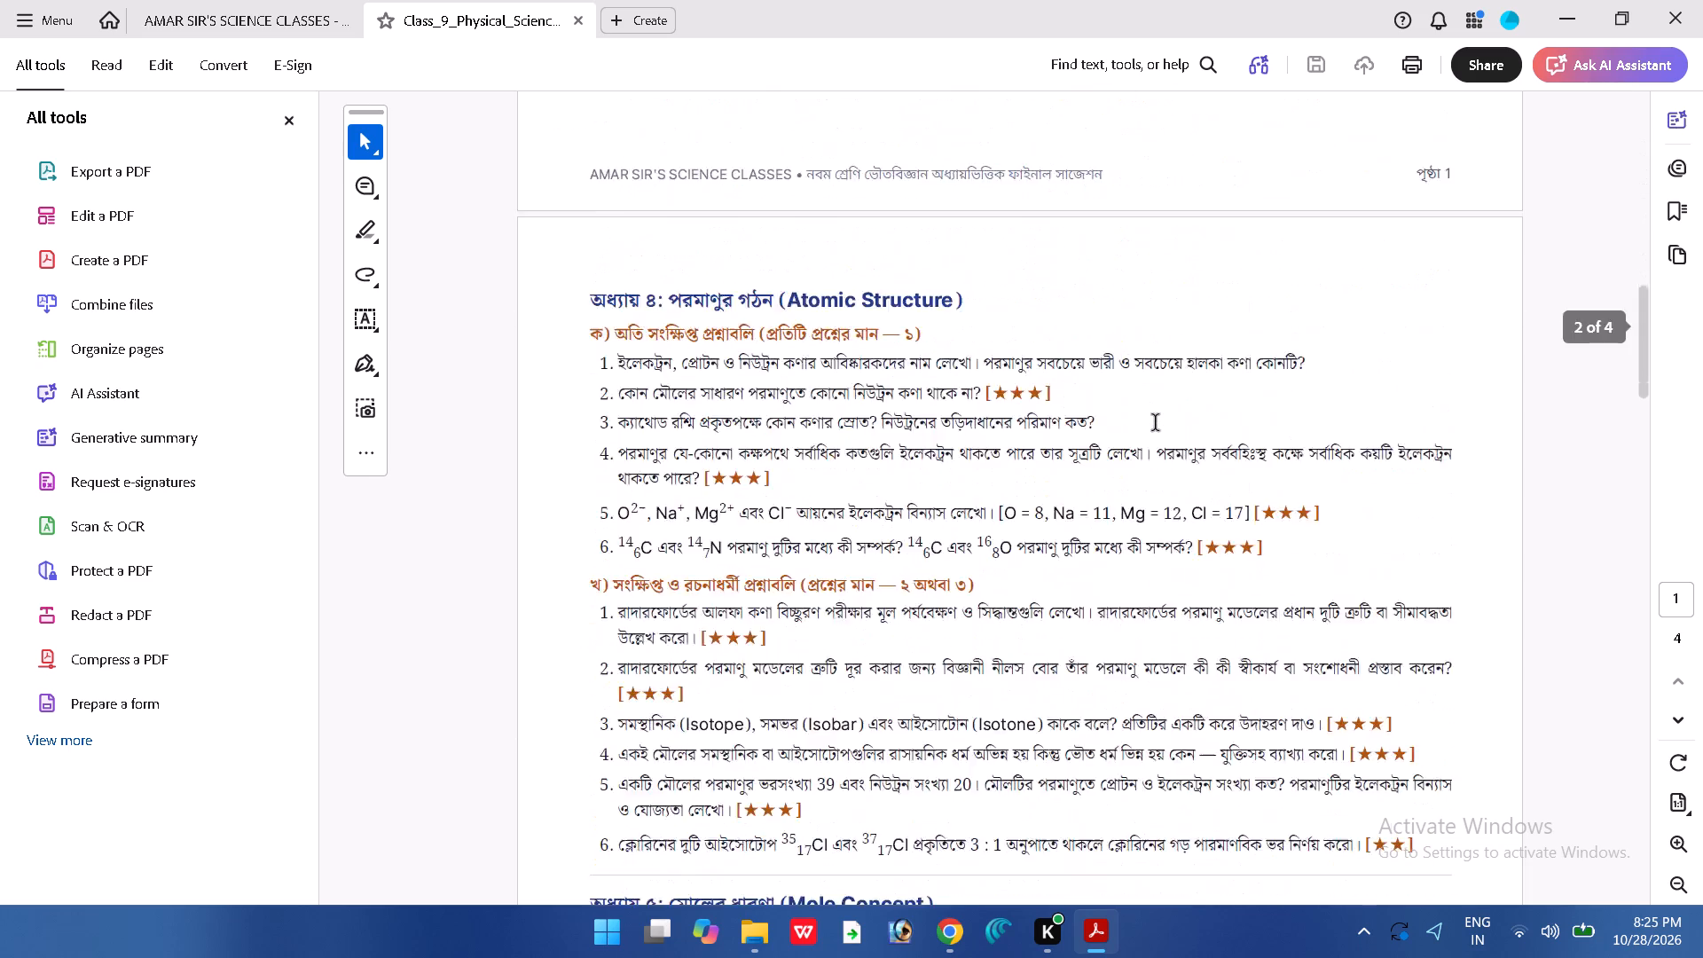
scroll(1156, 424, down, 16)
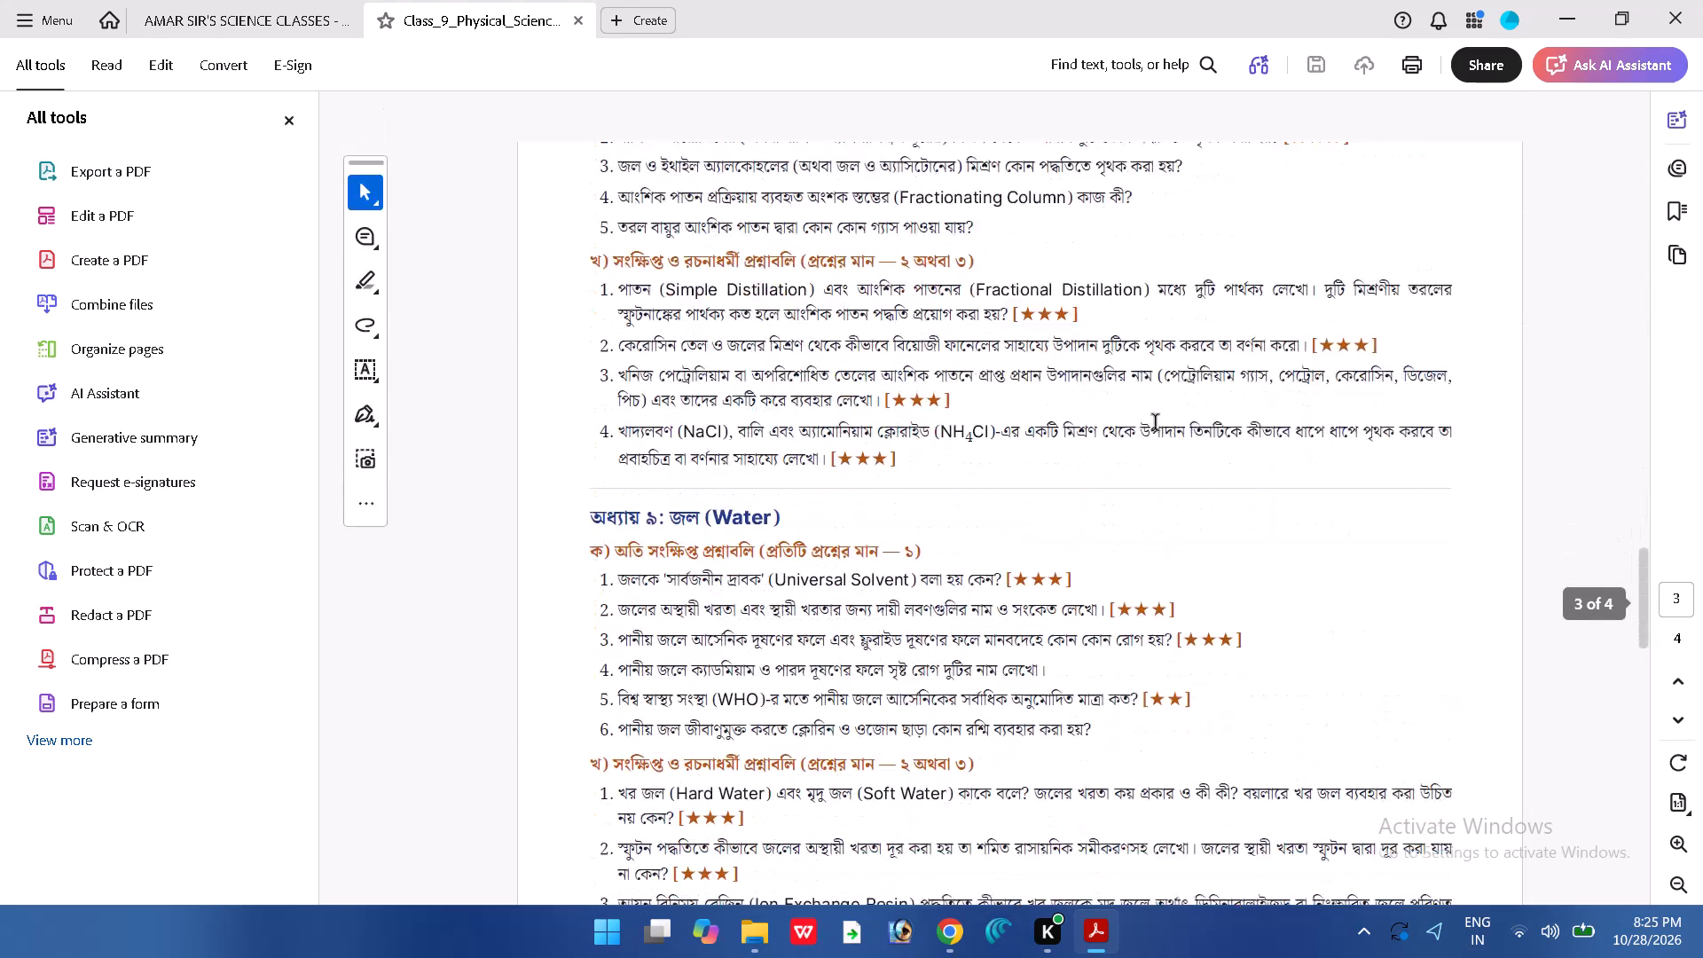
scroll(1156, 424, down, 11)
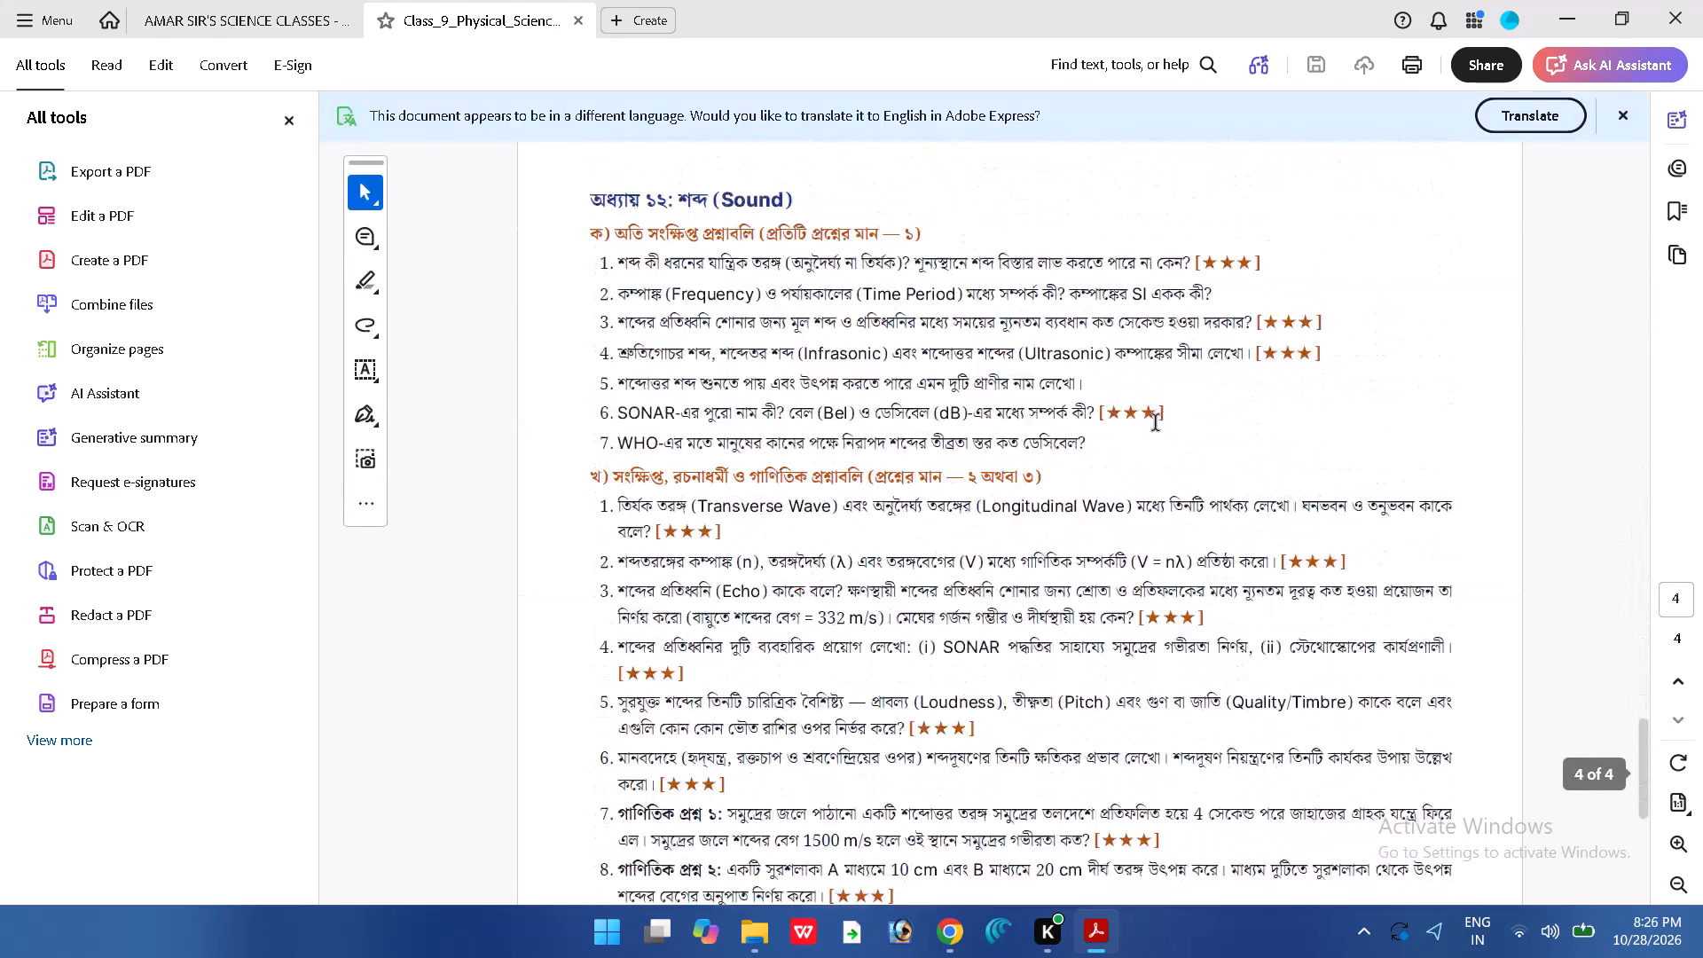
scroll(1156, 424, down, 11)
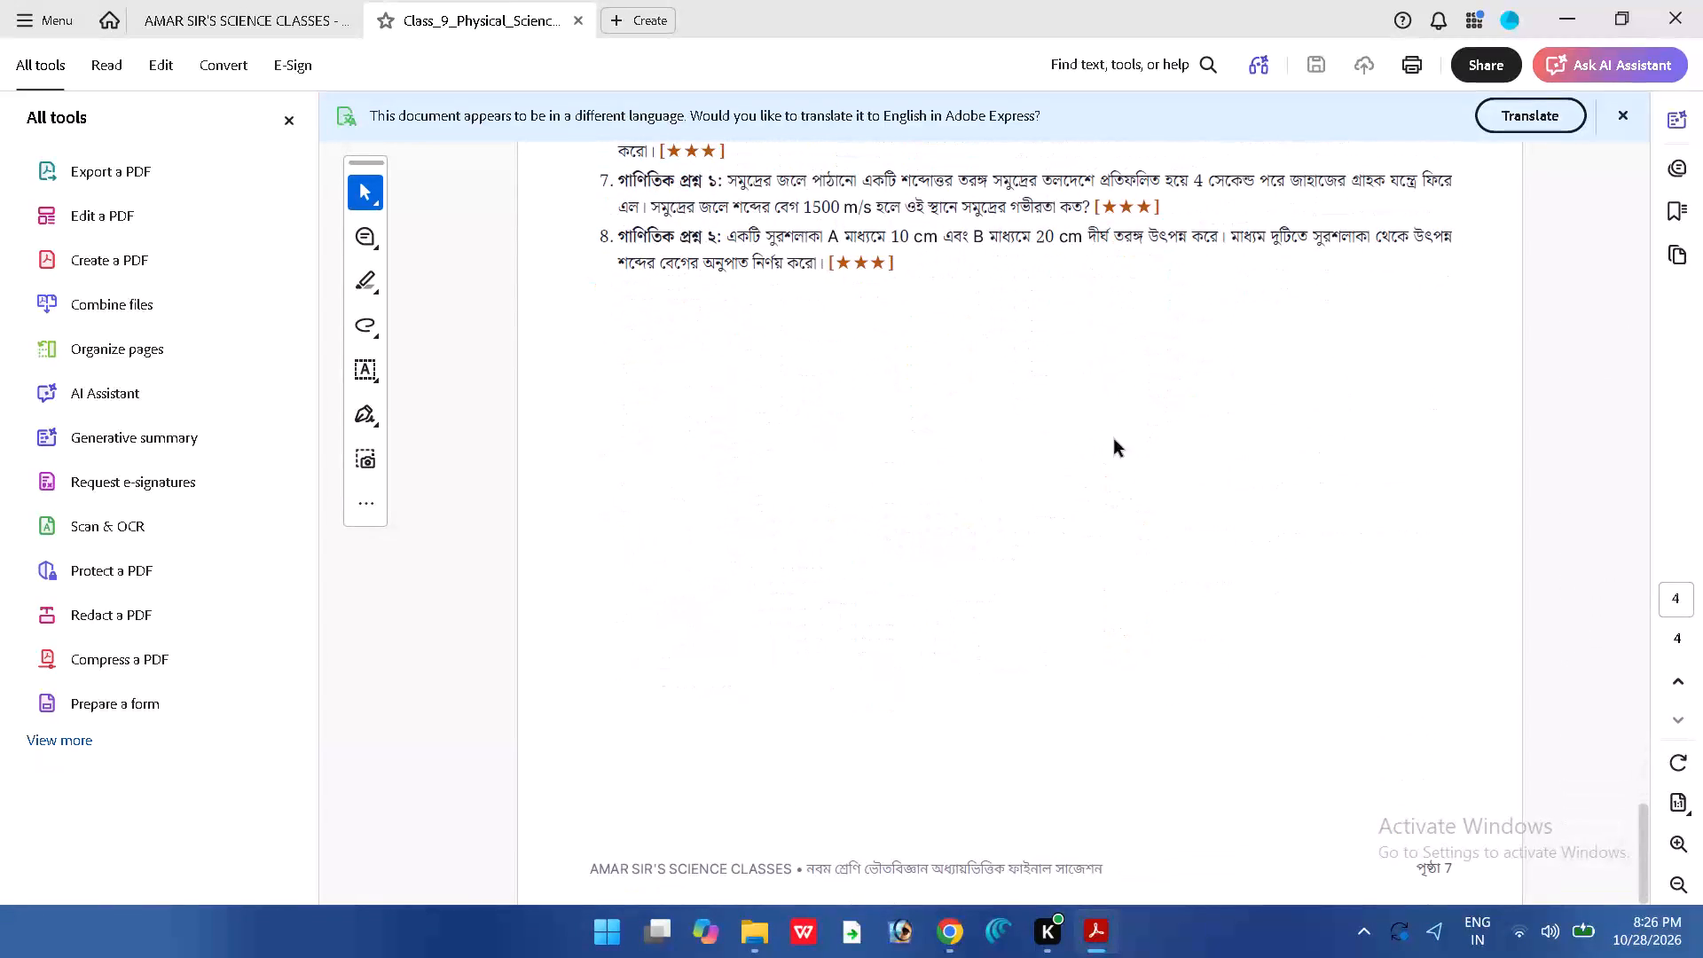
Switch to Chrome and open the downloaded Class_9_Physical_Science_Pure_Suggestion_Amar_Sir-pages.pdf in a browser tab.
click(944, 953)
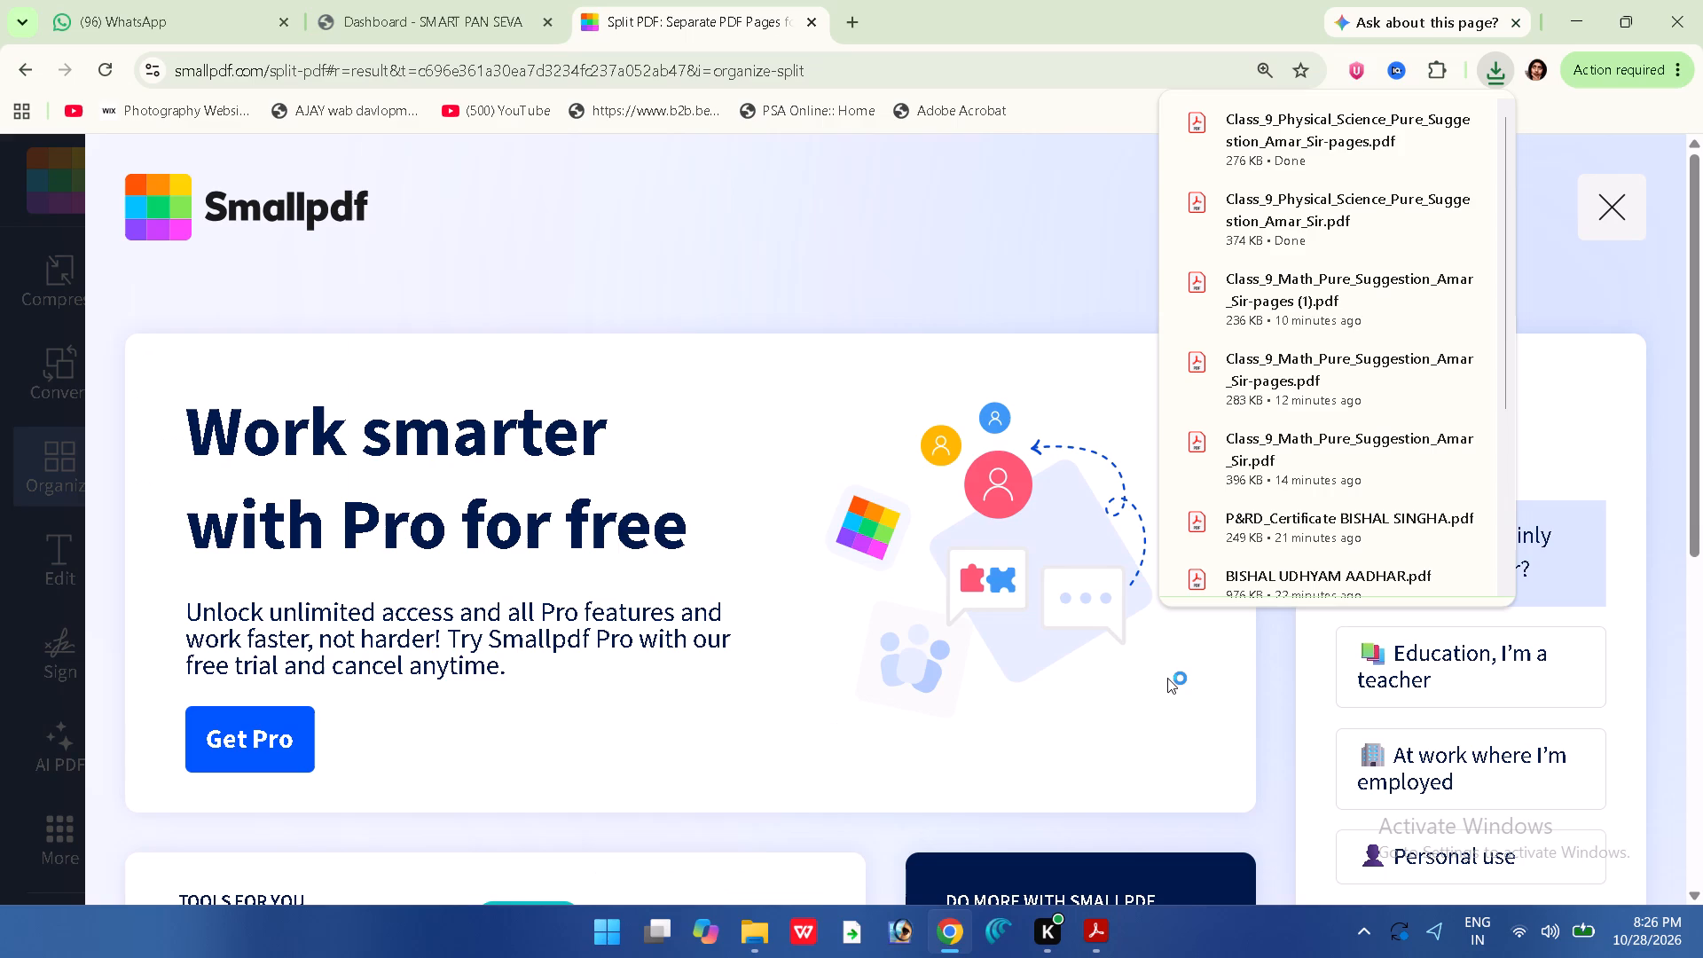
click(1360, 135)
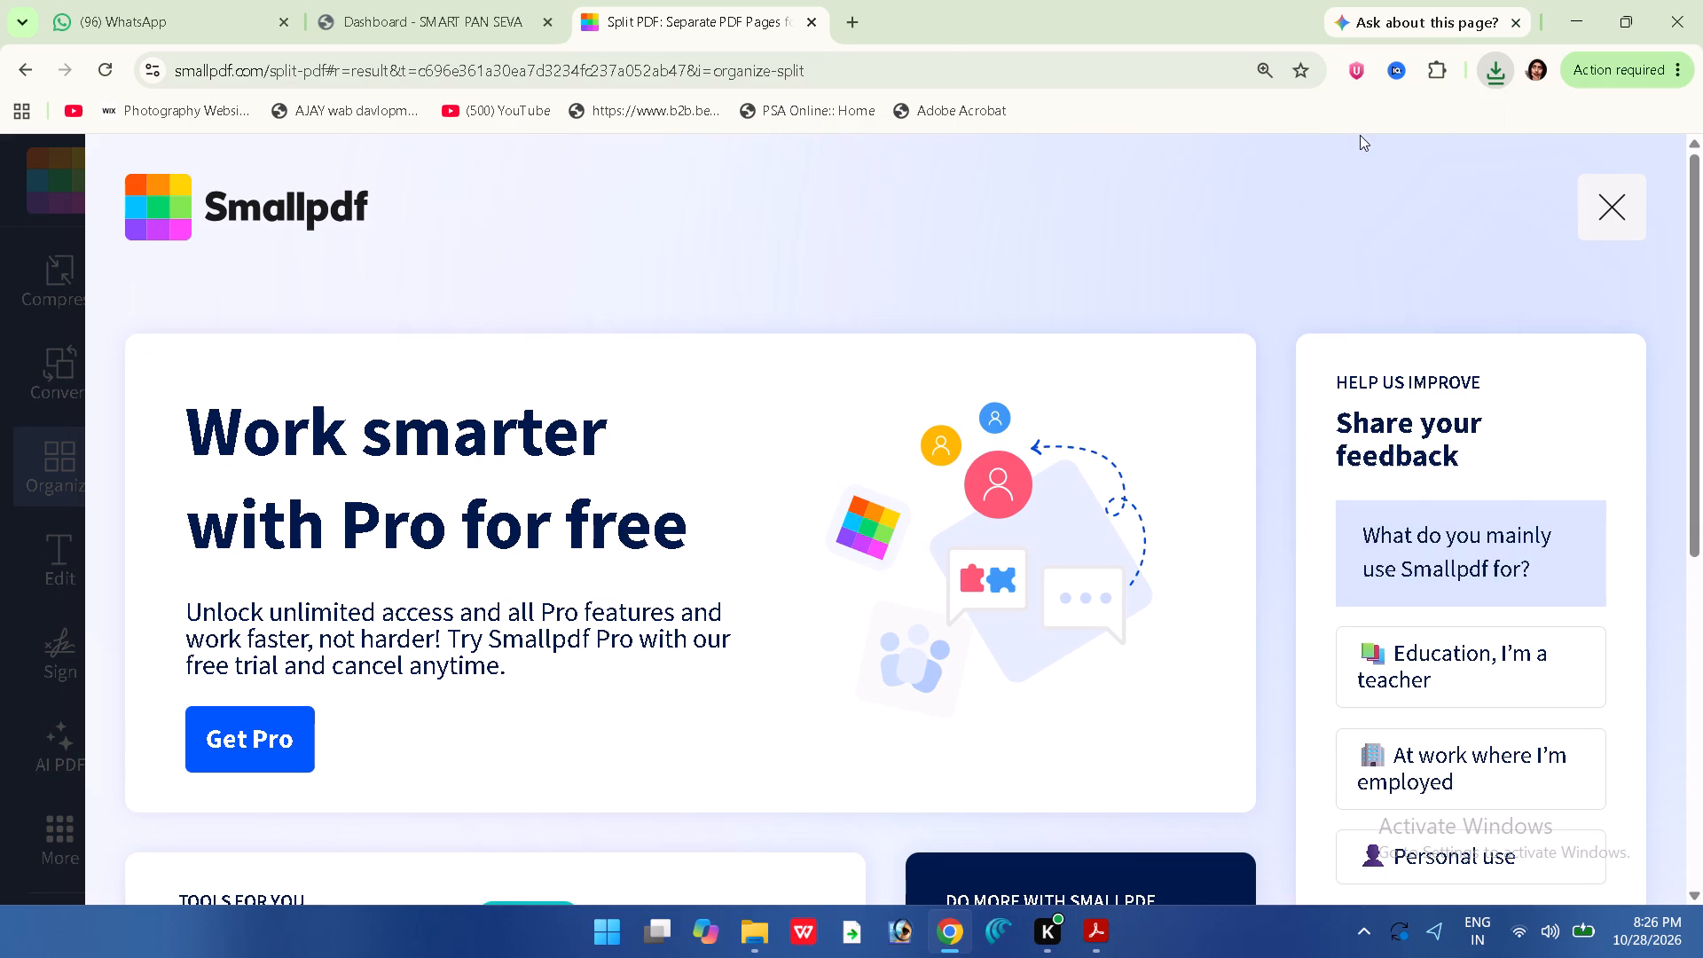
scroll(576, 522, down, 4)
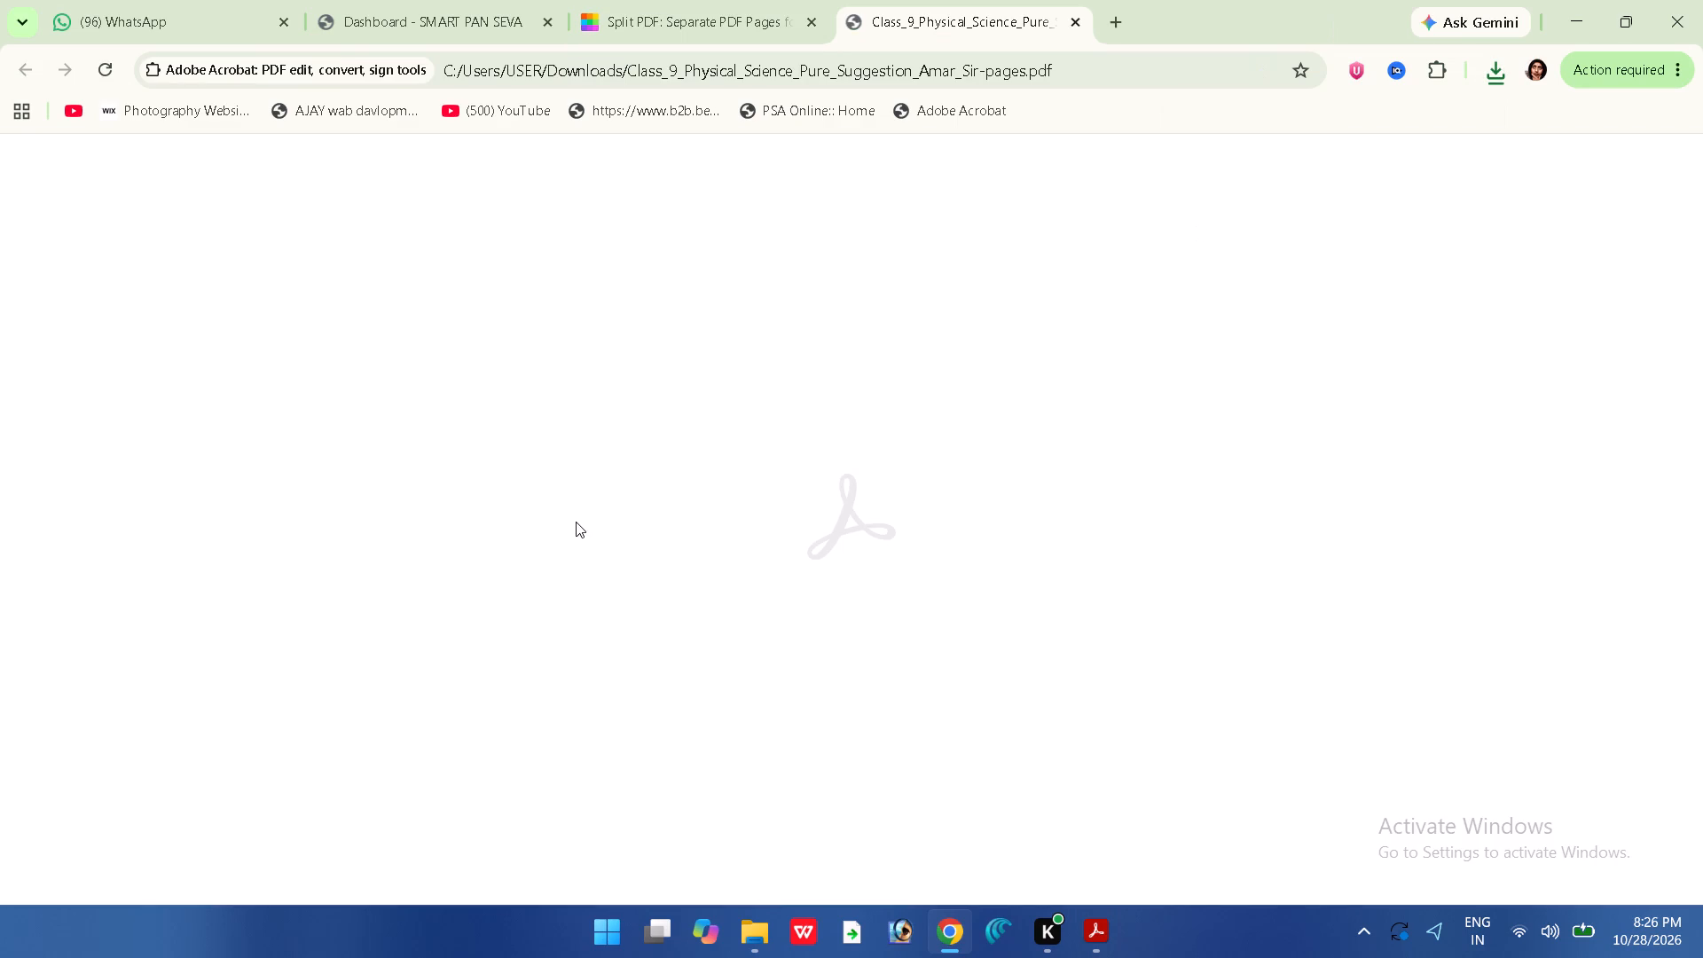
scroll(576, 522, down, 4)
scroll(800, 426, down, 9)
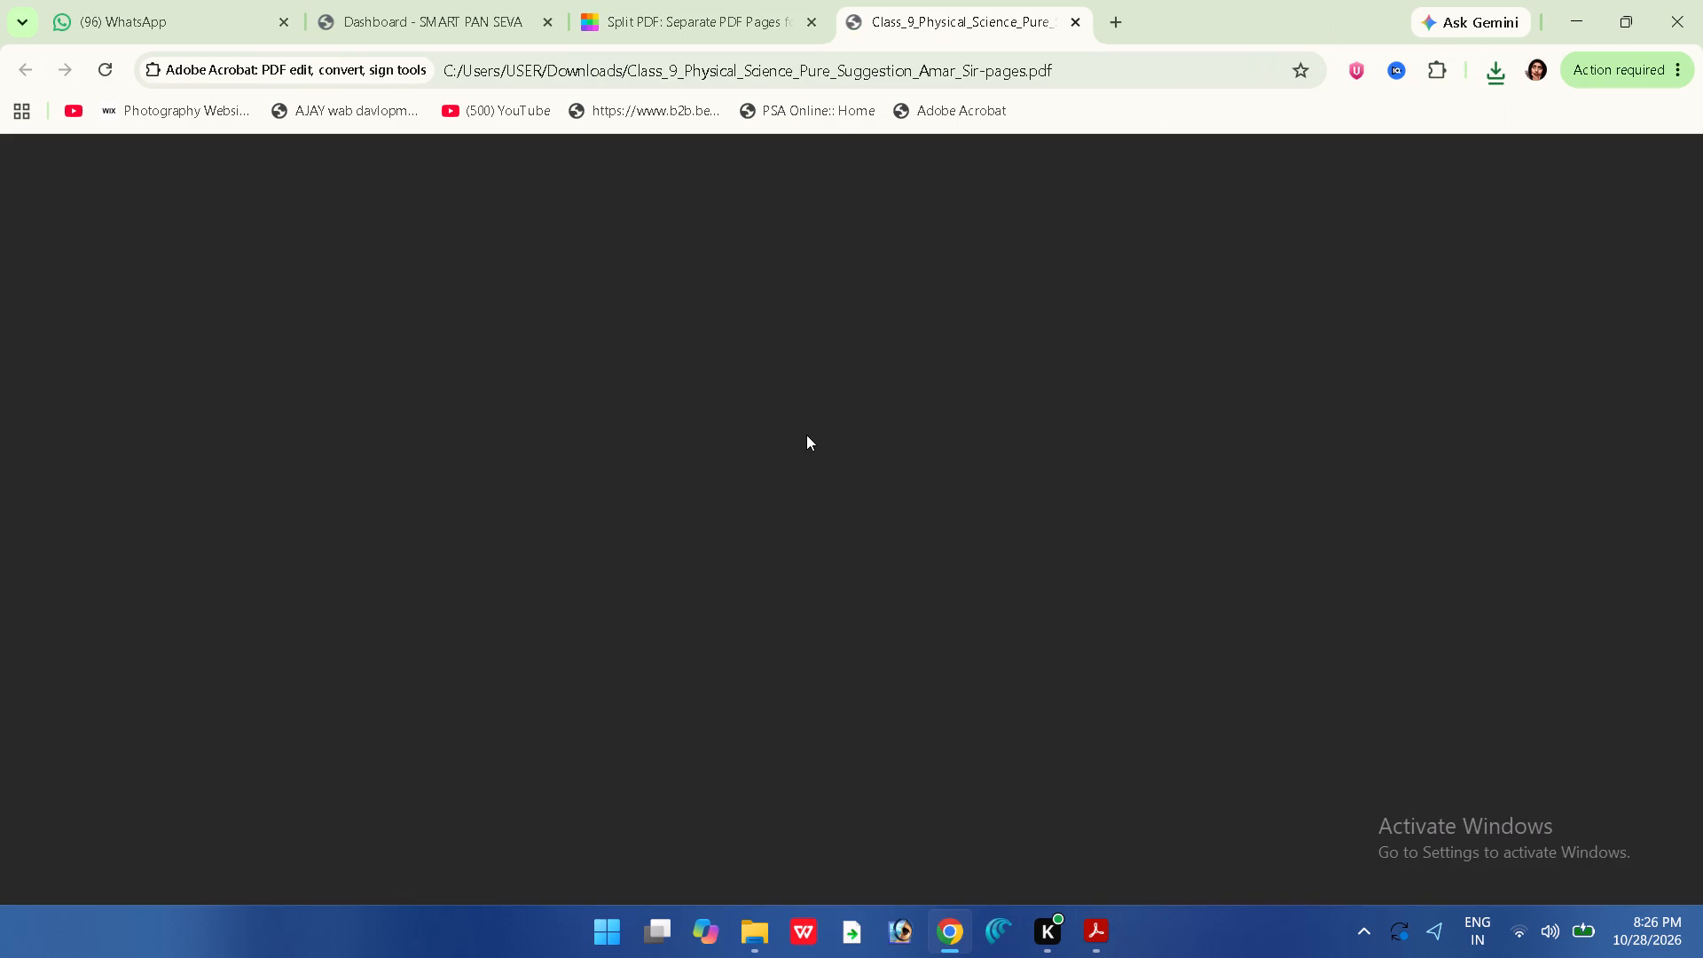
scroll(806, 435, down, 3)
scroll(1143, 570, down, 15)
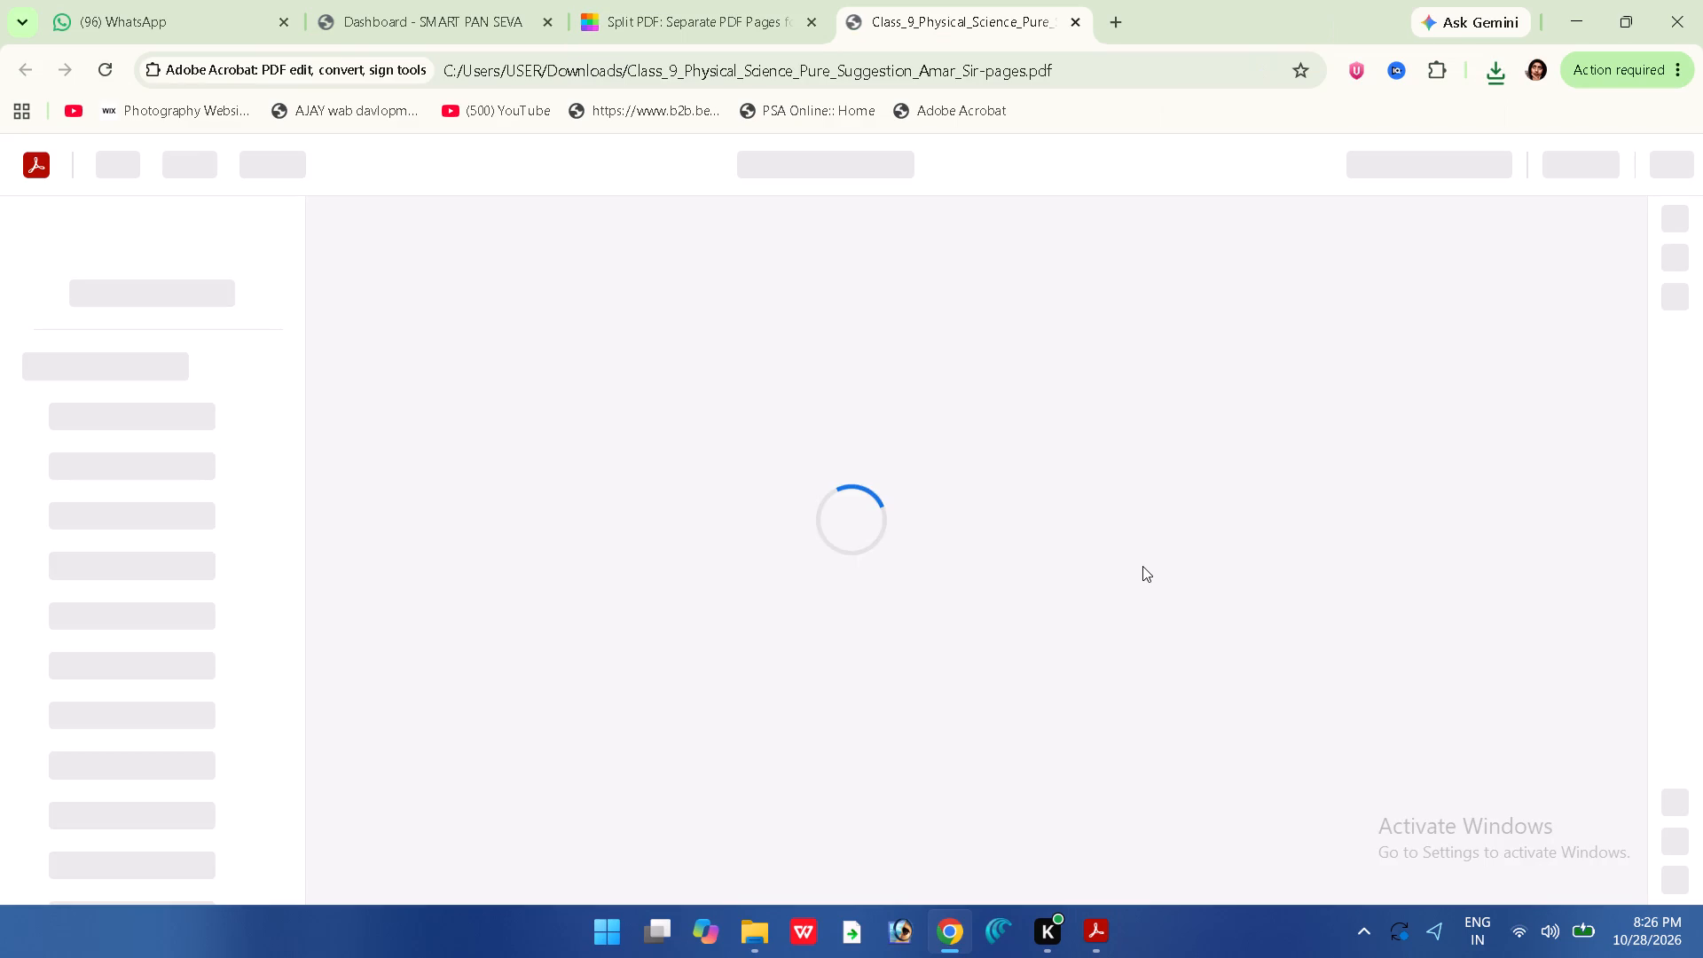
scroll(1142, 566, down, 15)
Switch to Adobe Acrobat and print all pages of the split PDF in grayscale on the Brother DCP-T220 printer.
click(1085, 928)
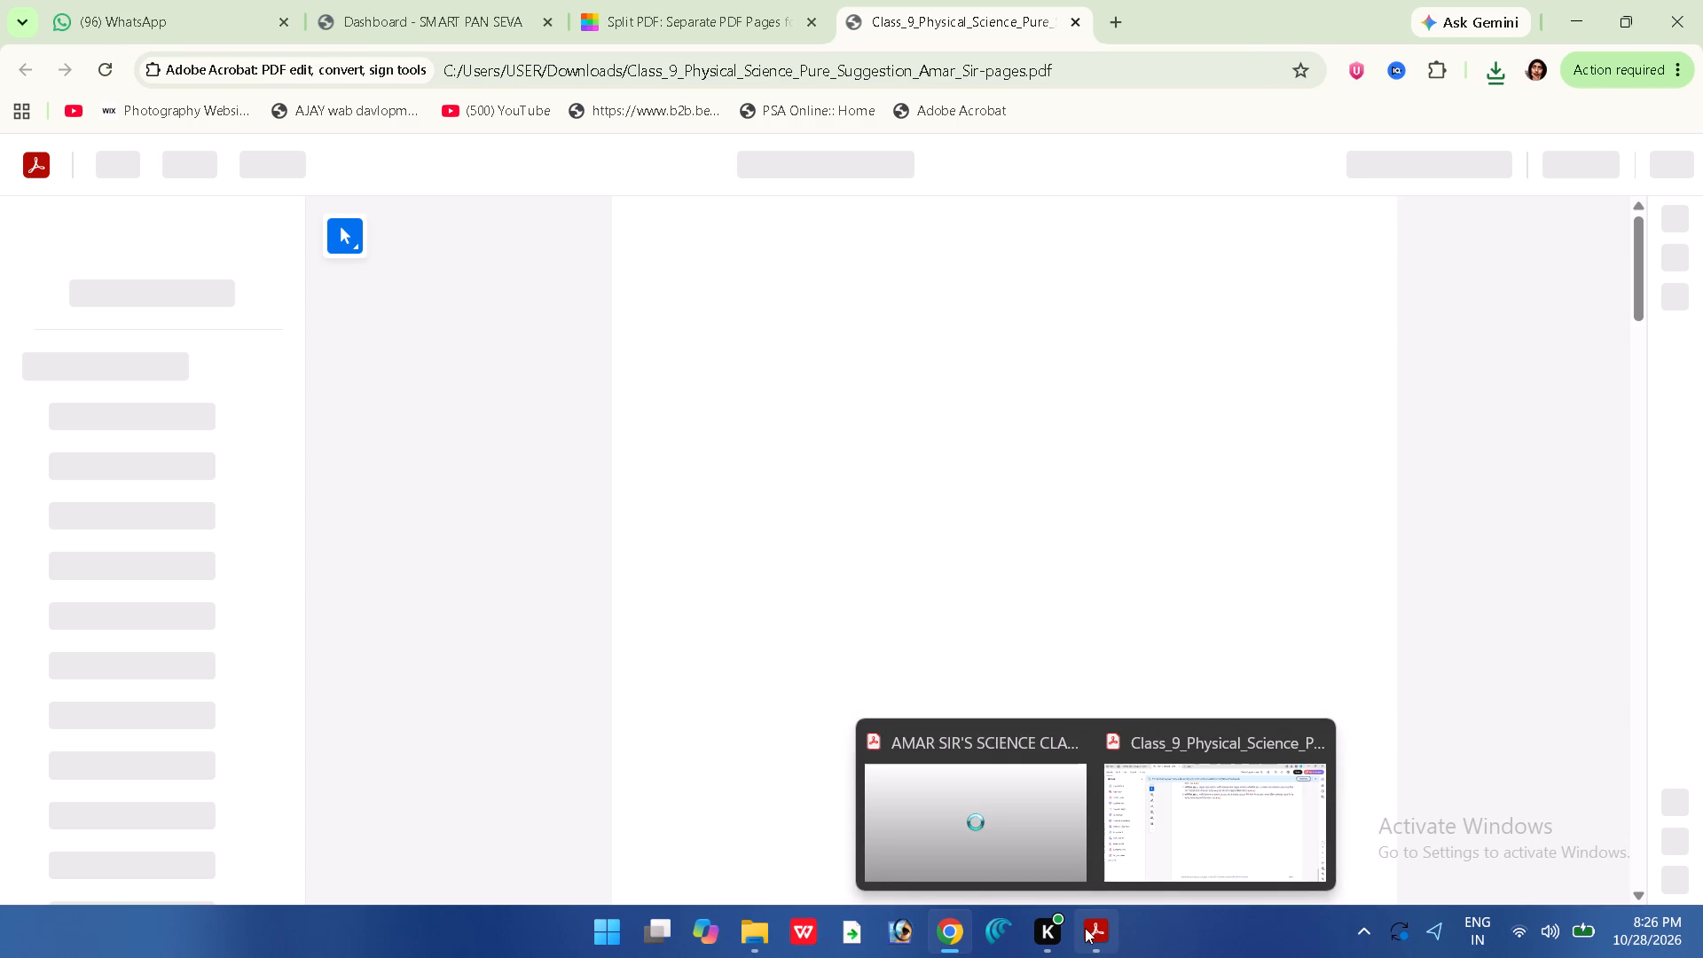
scroll(1107, 841, up, 4)
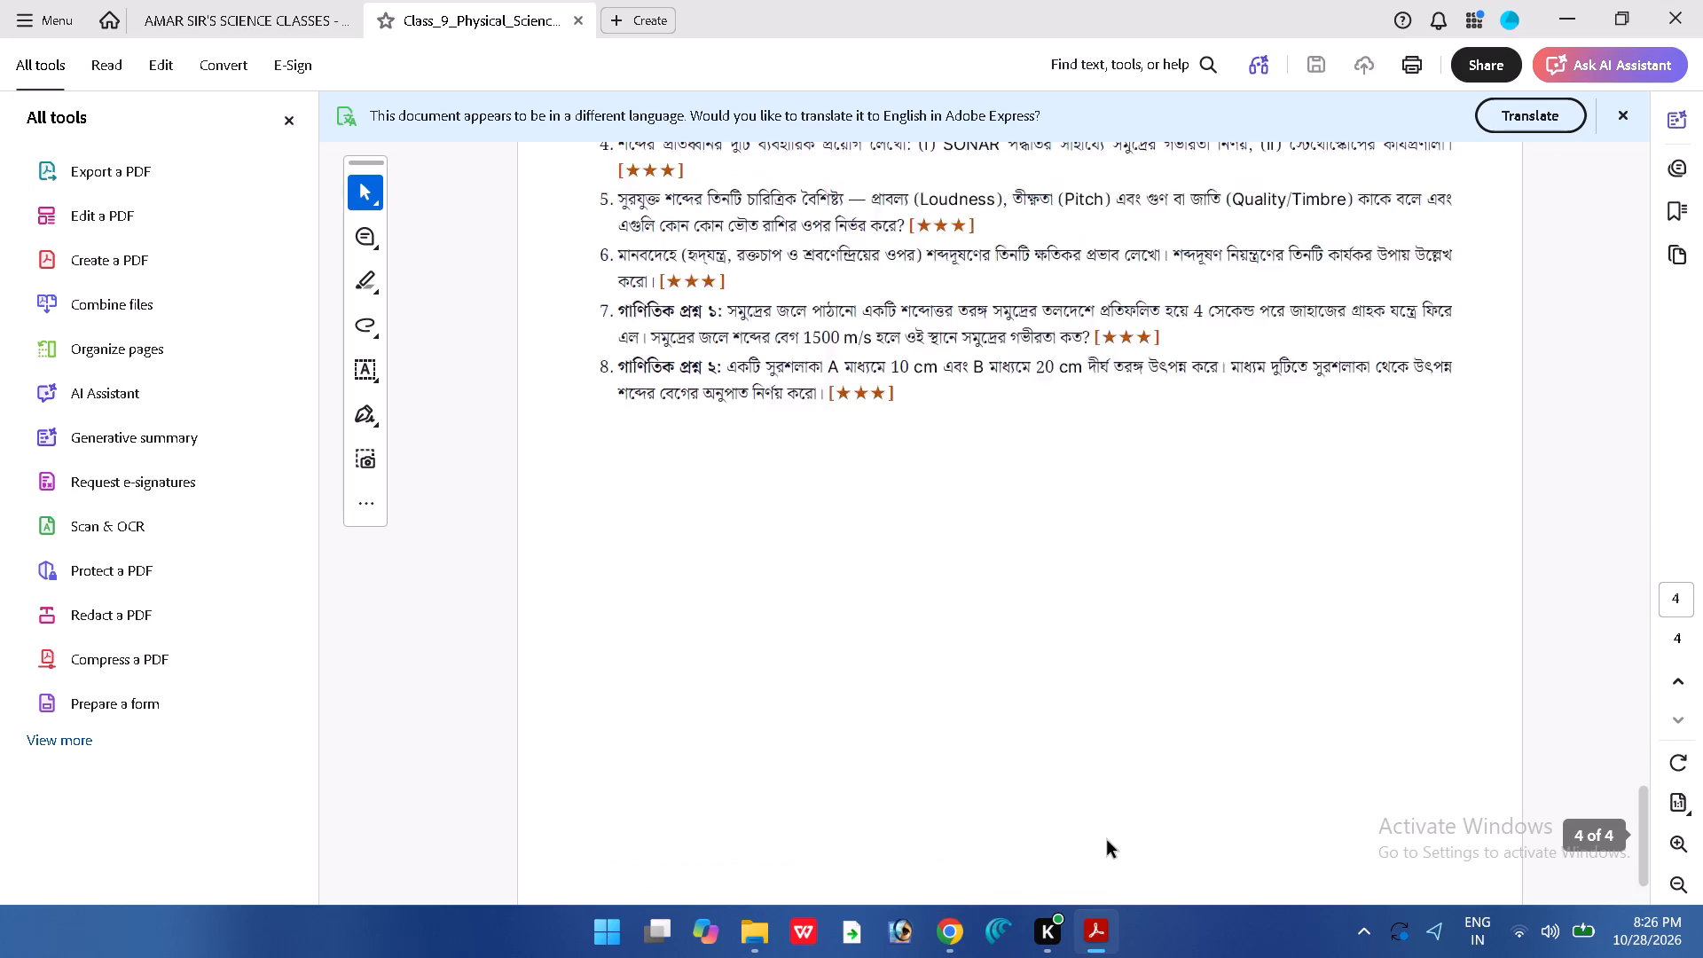
scroll(1107, 841, up, 8)
click(1404, 68)
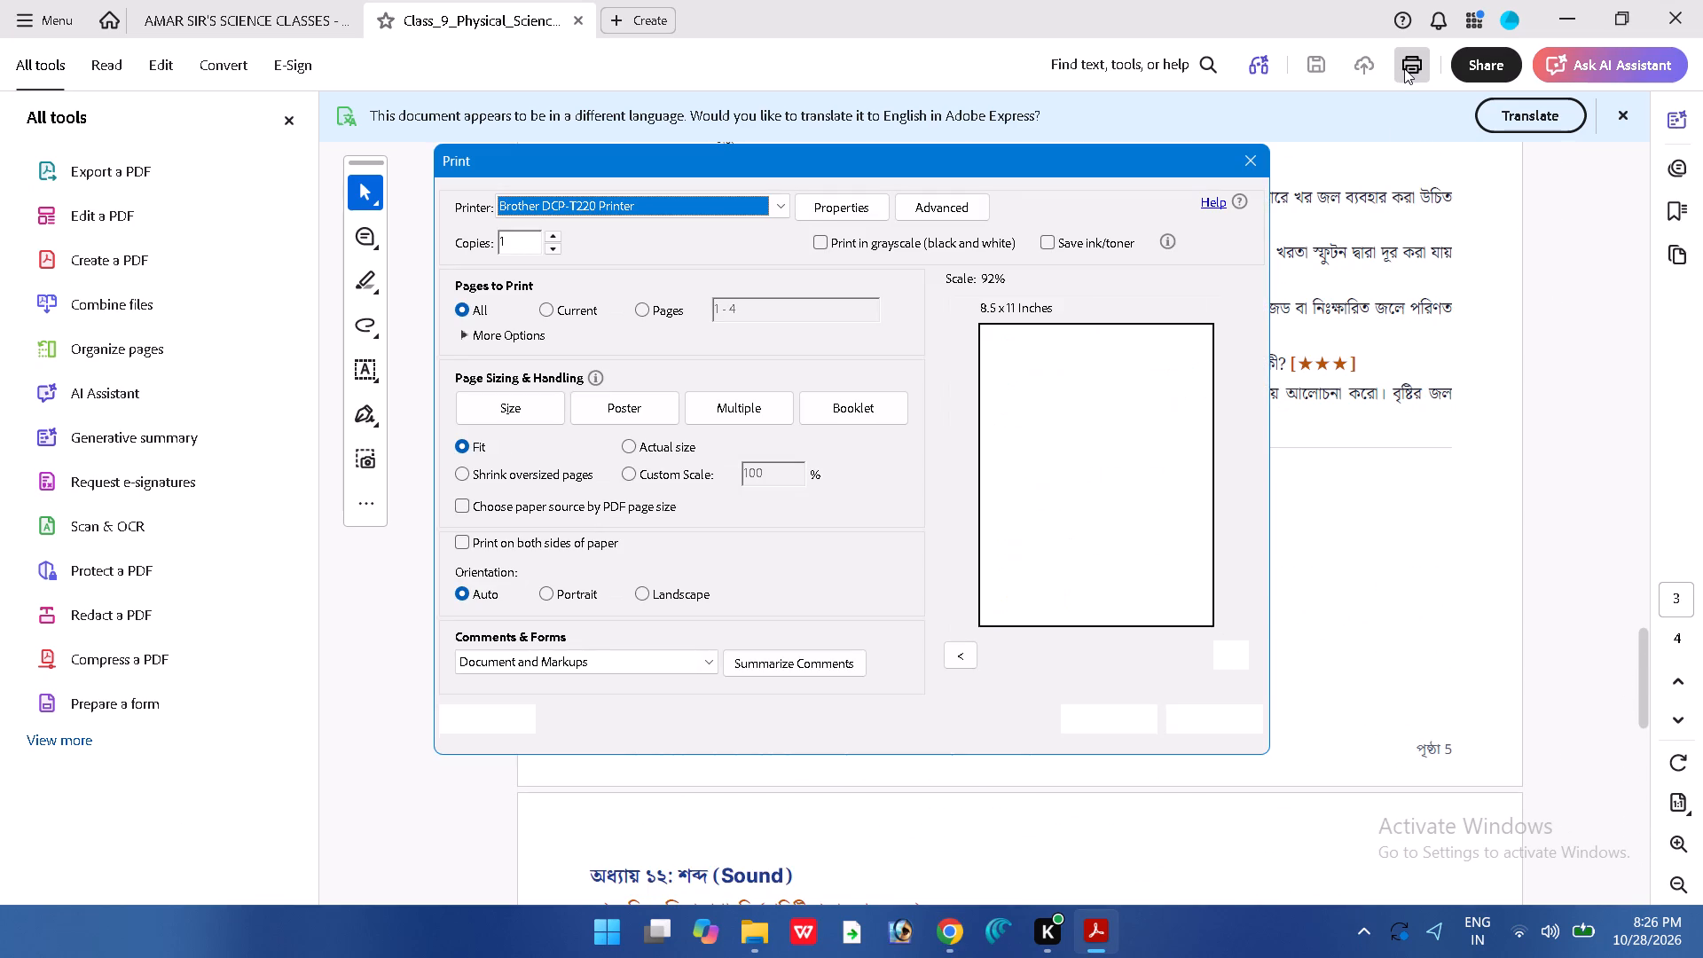
click(869, 215)
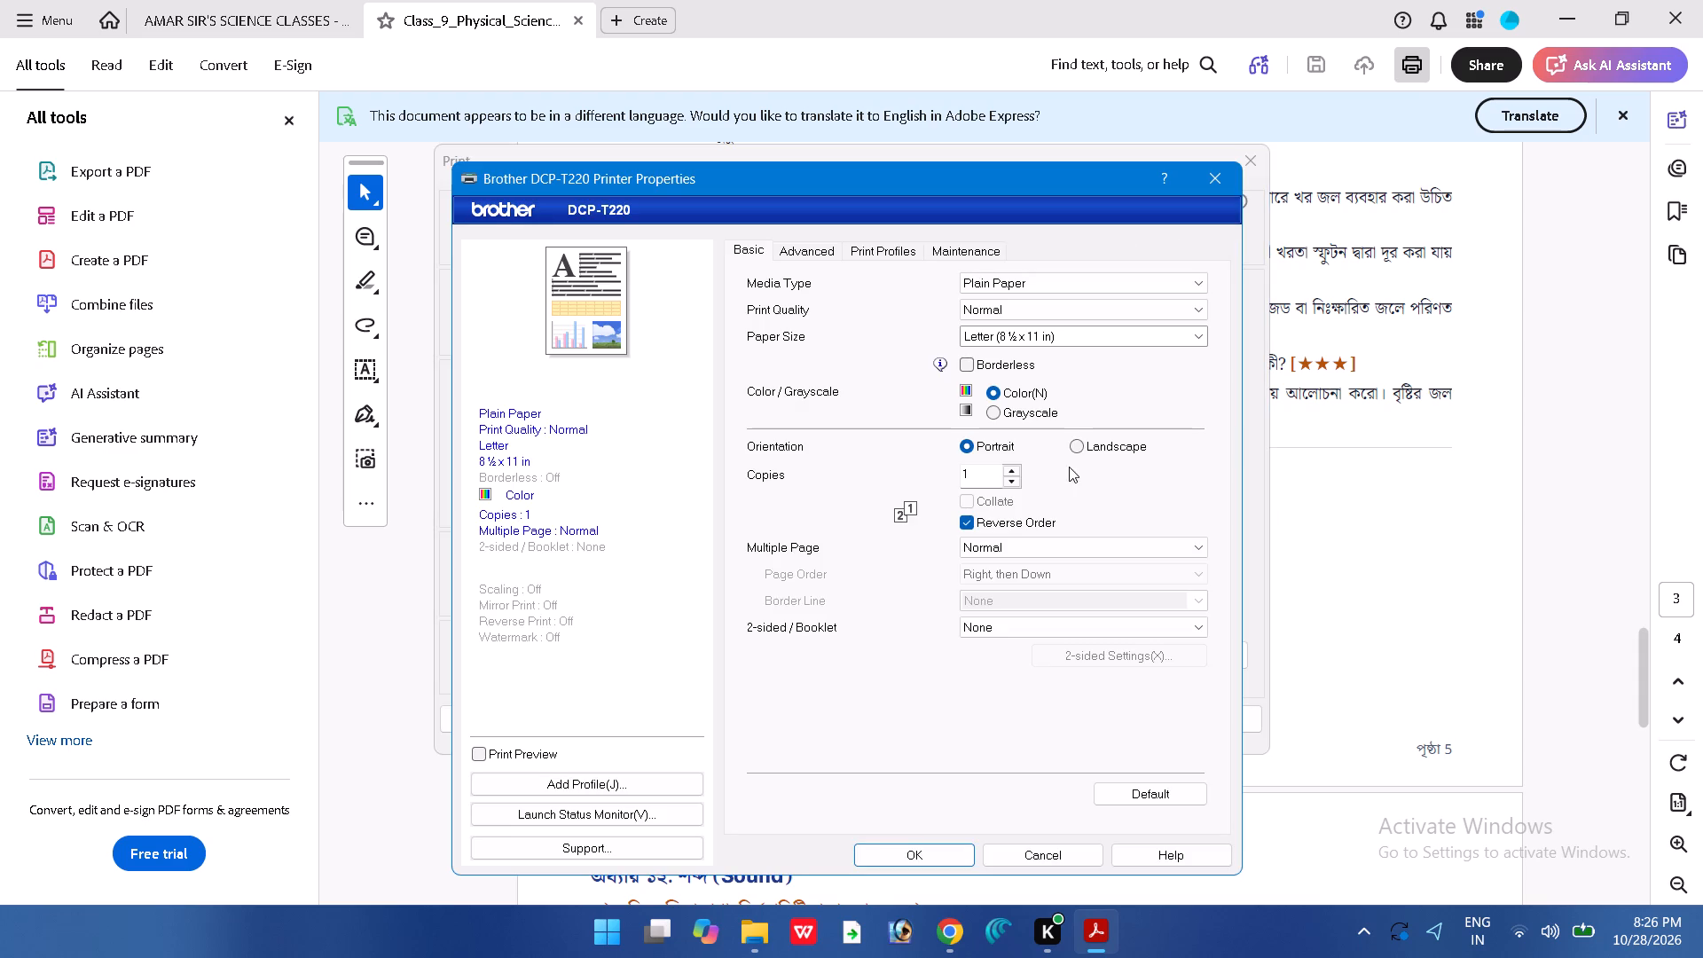
click(998, 415)
click(936, 853)
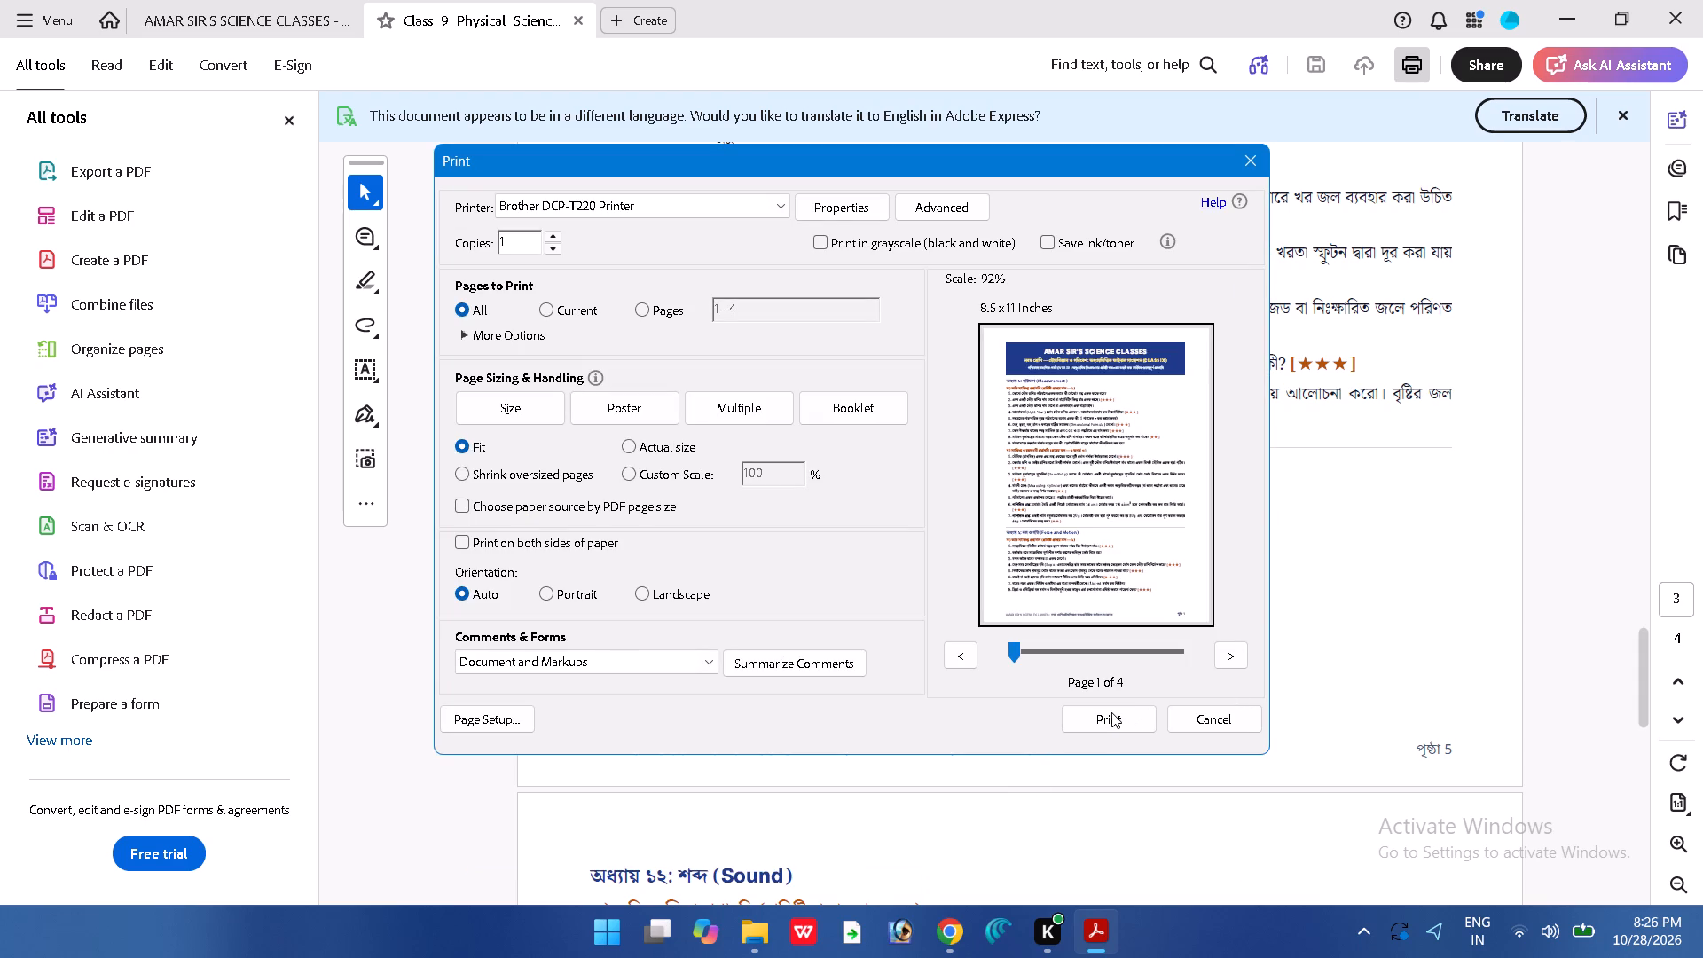
click(1111, 712)
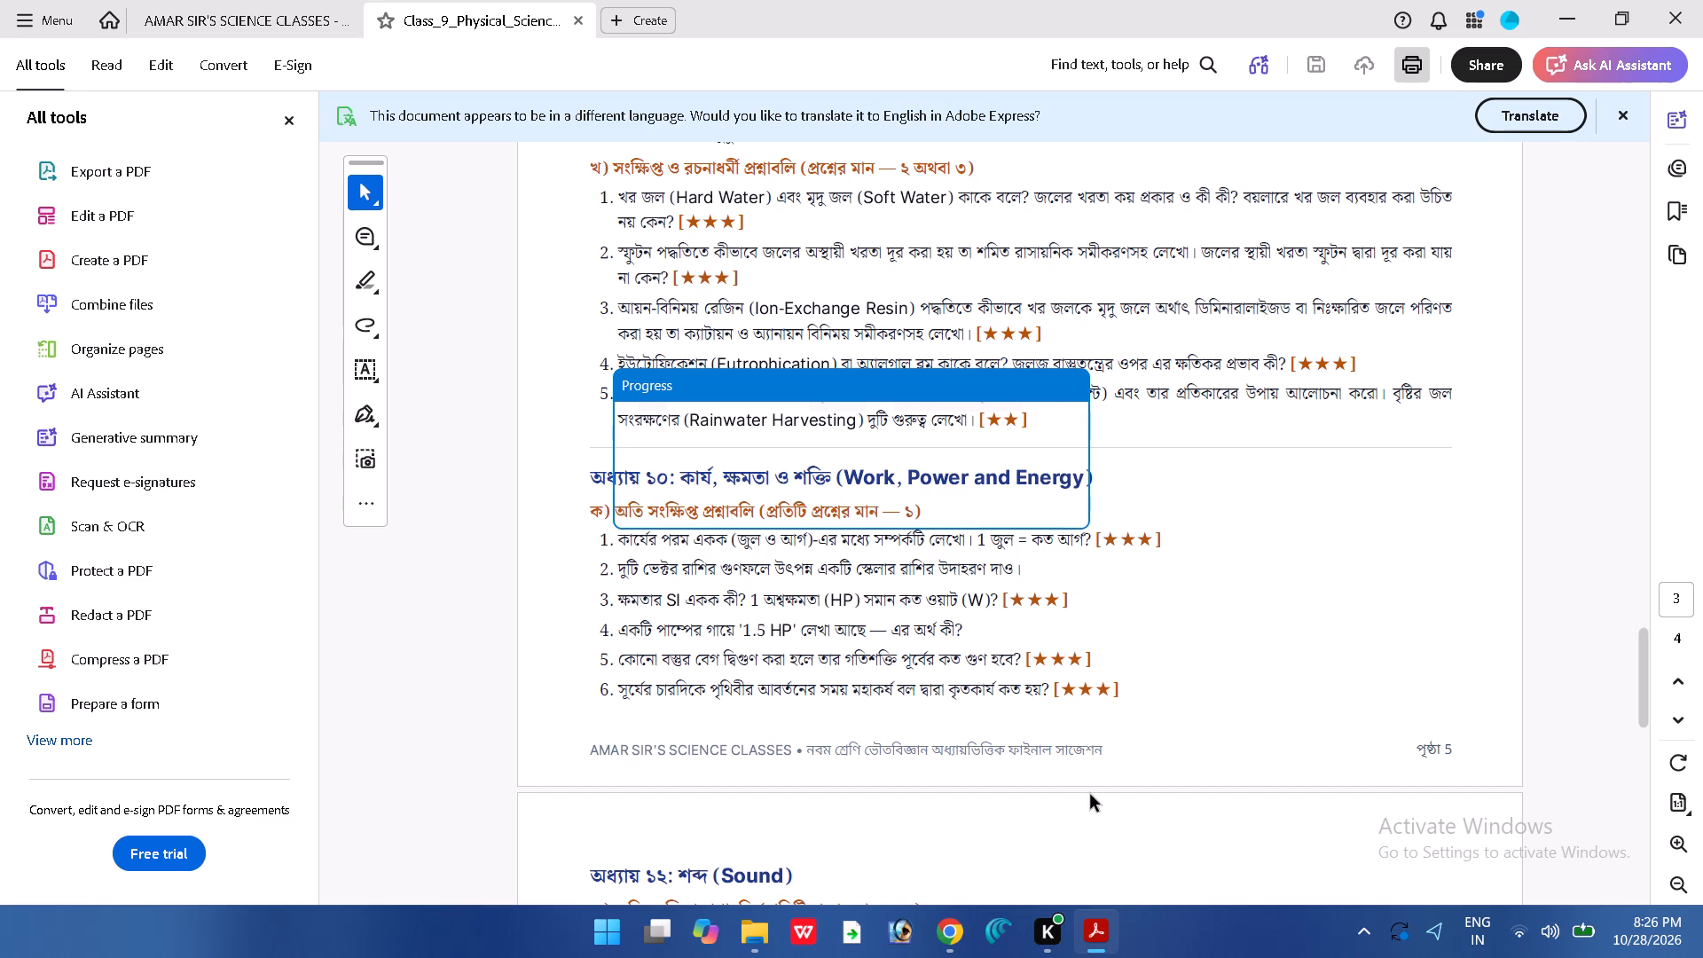
click(957, 937)
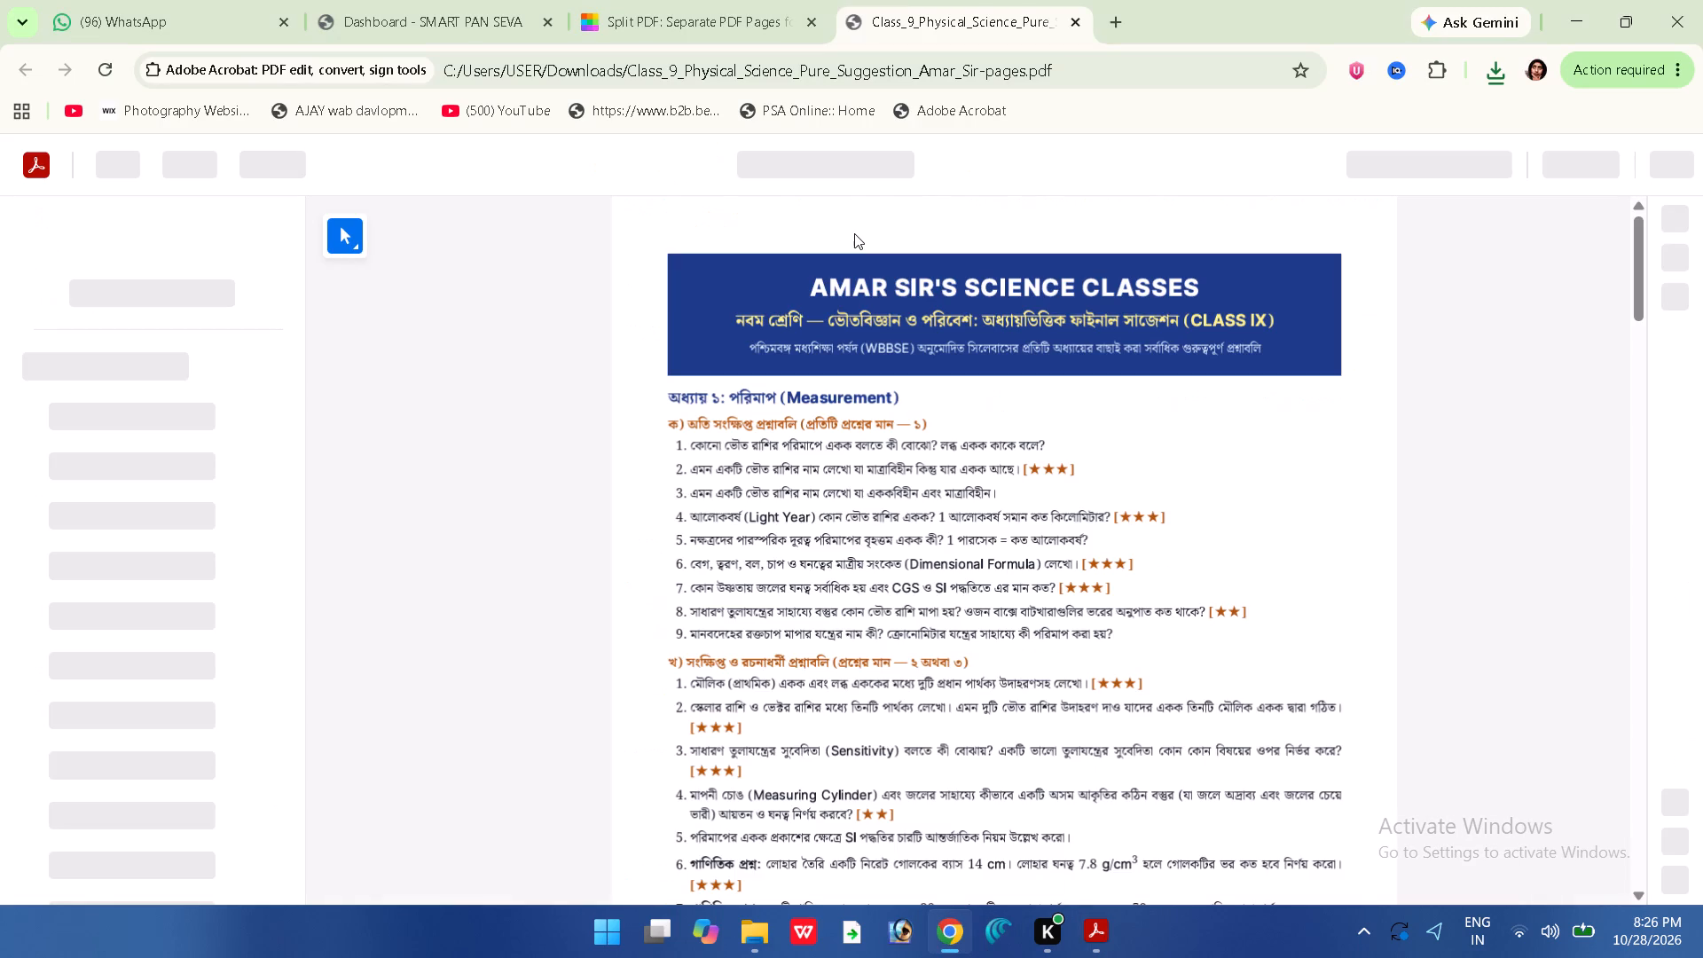
click(1074, 18)
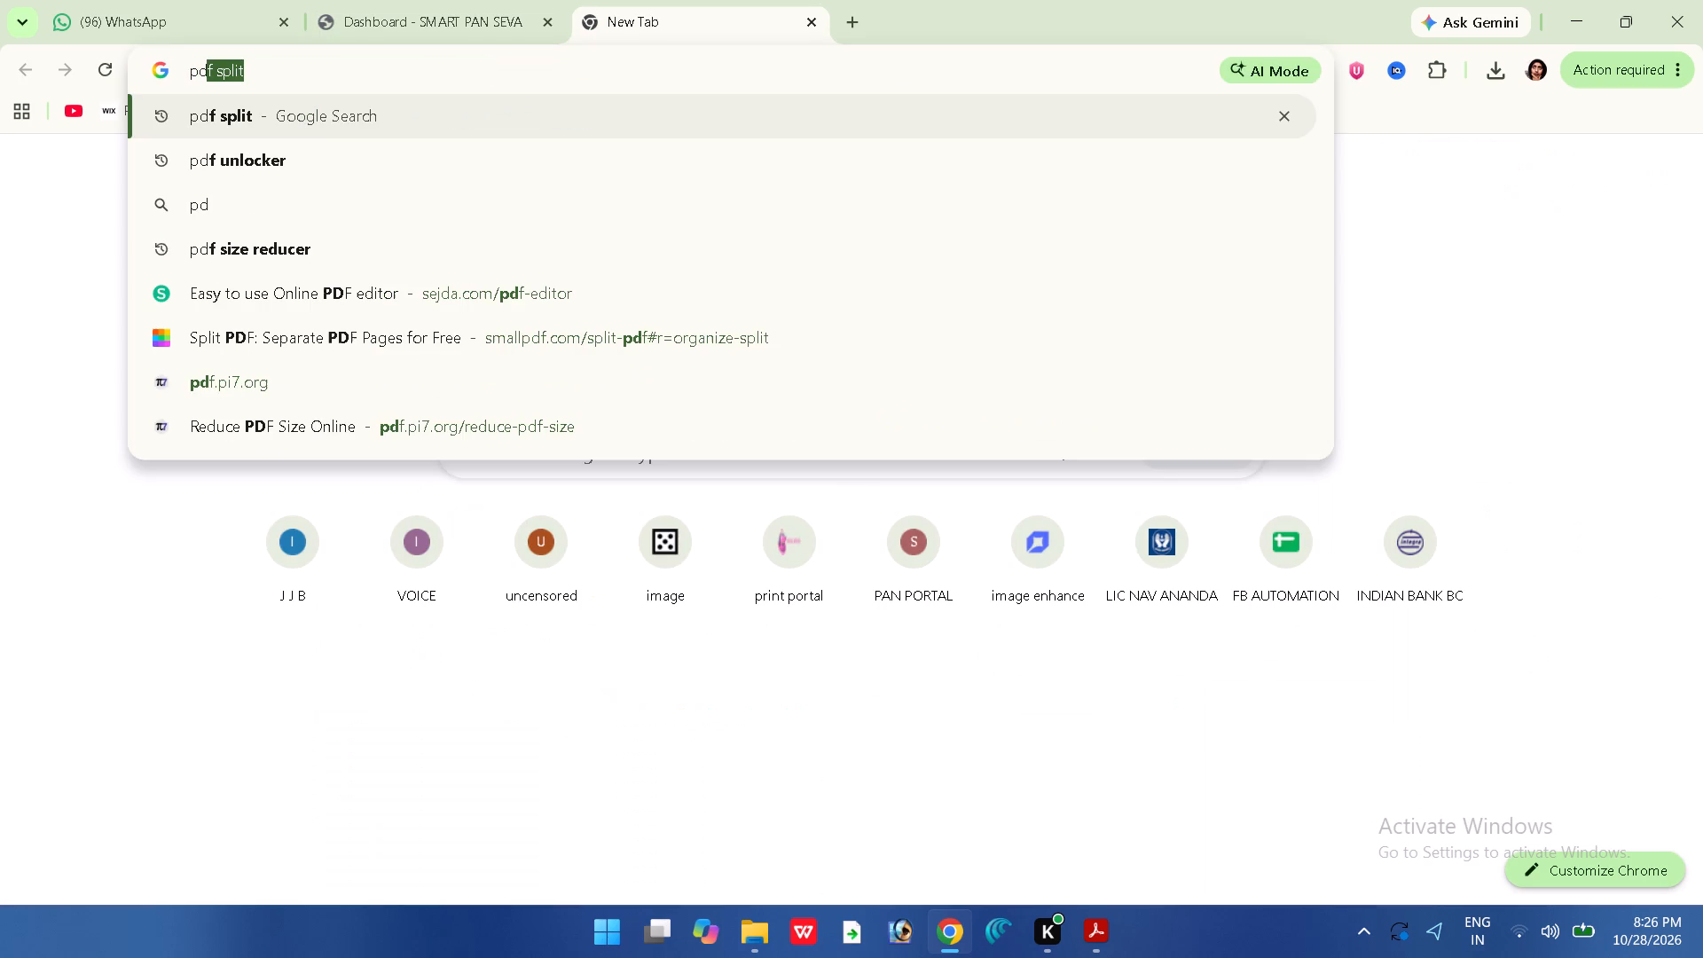
key(Return)
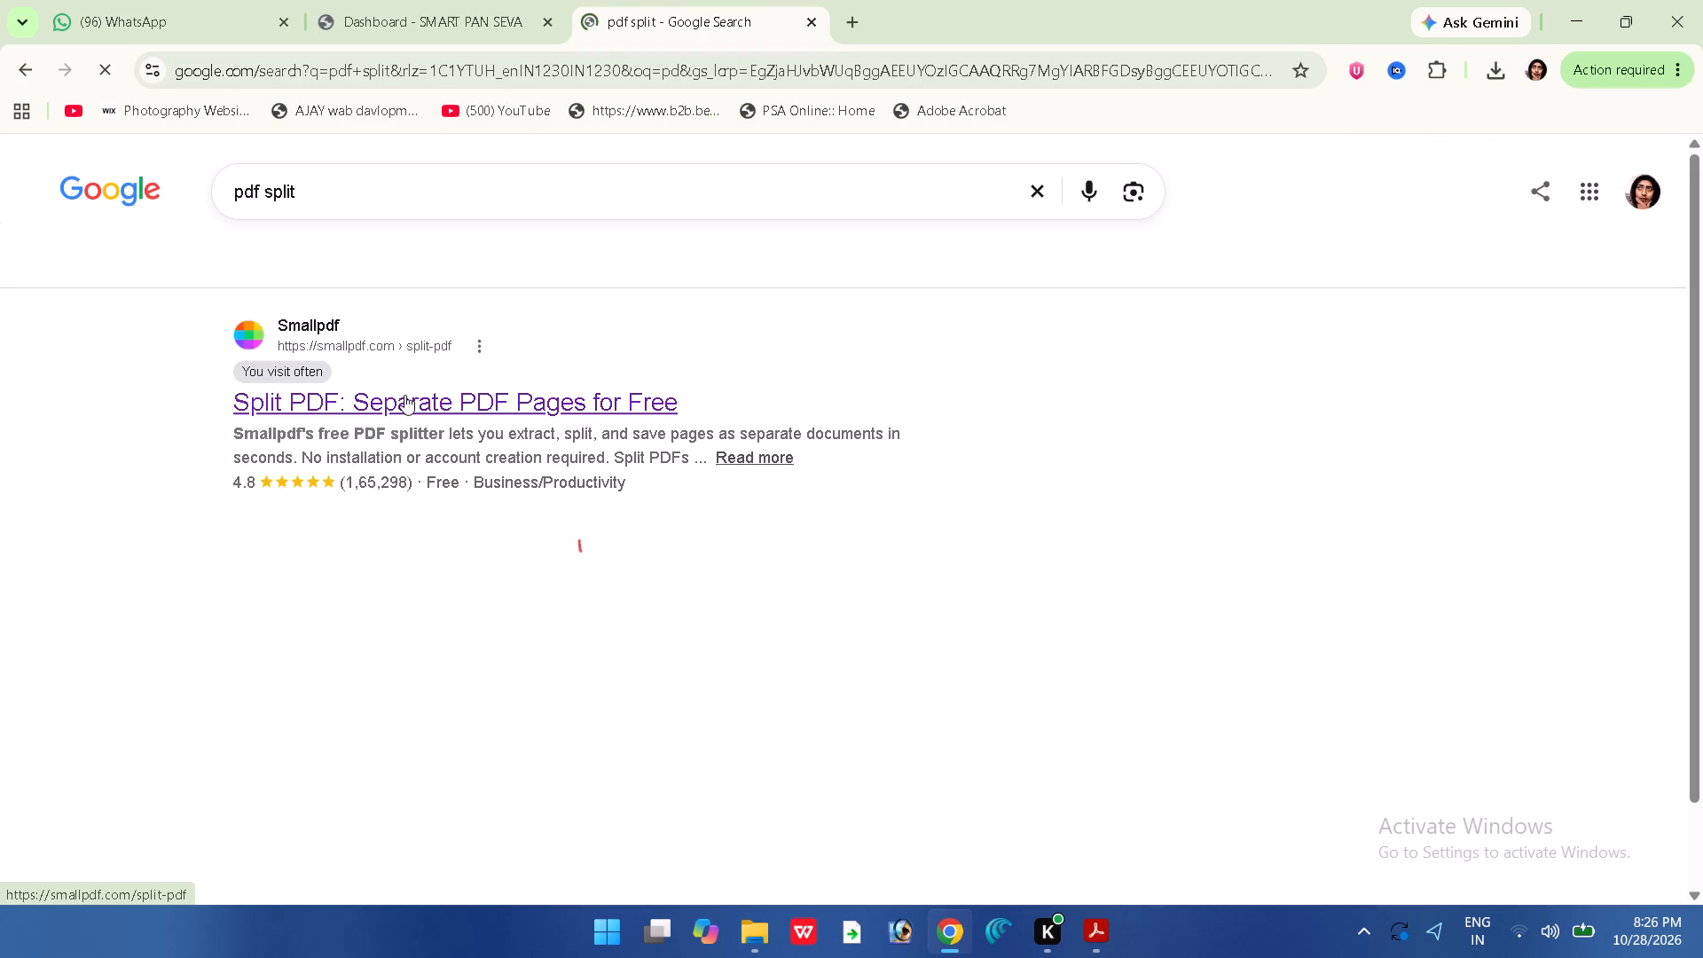
Open Smallpdf's Split PDF tool and load Class_9_Physical_Science_Pure_Suggestion_Amar_Sir.pdf from Downloads.
click(404, 395)
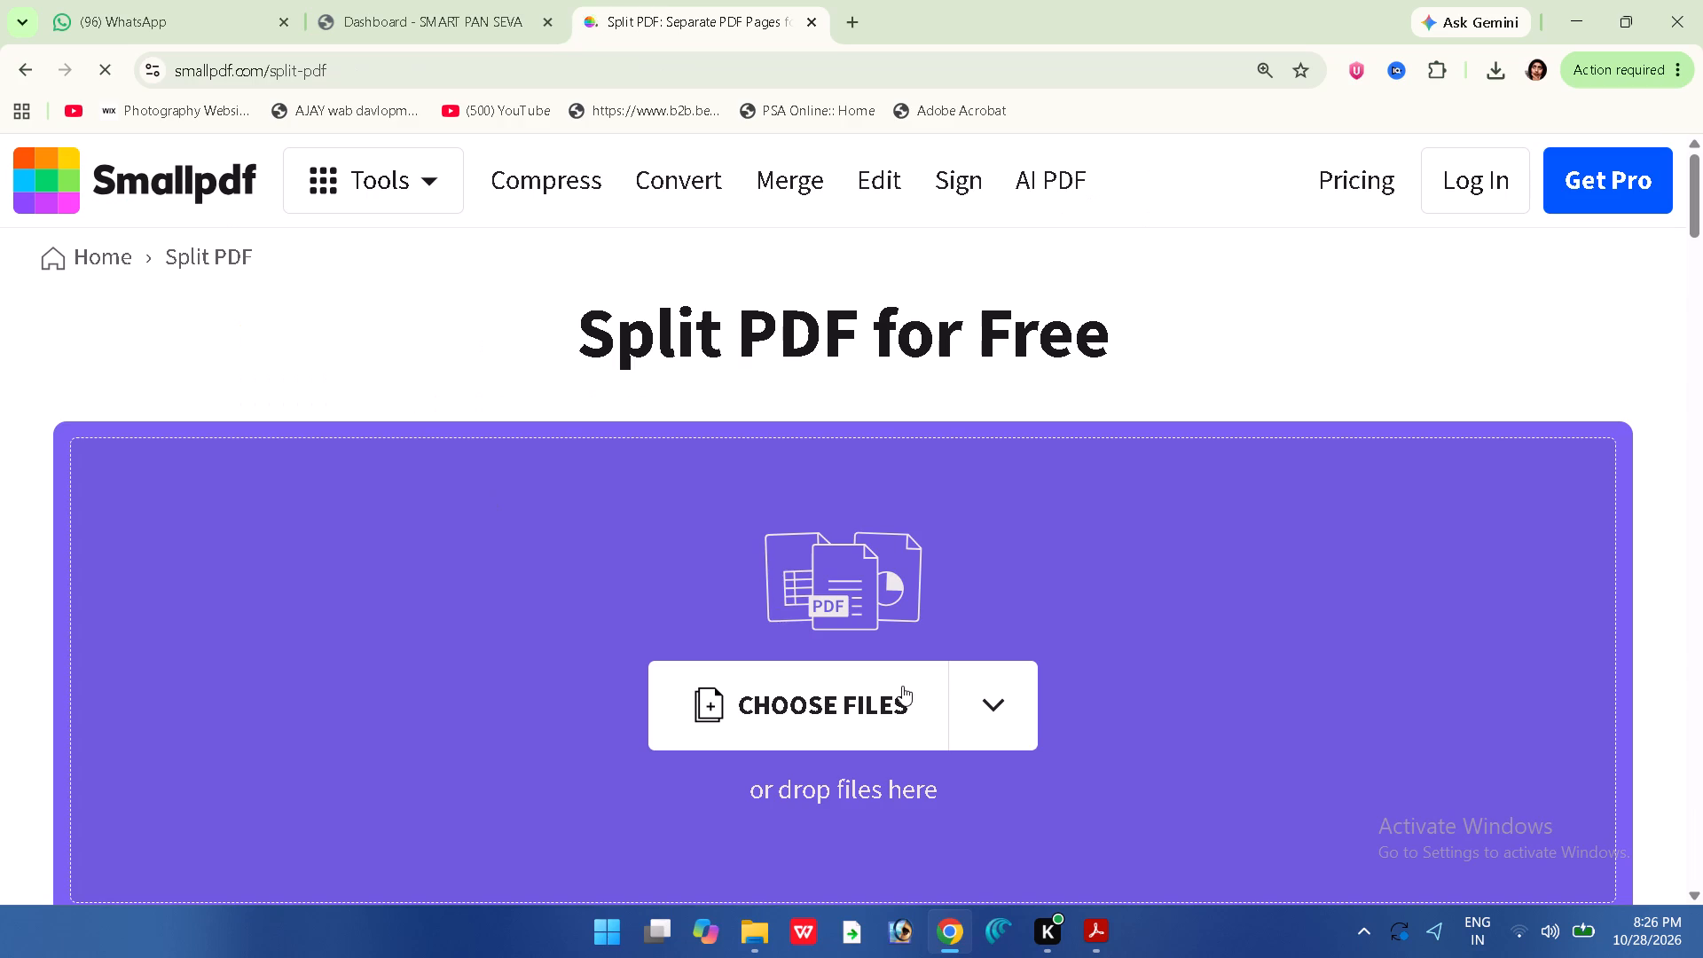
click(889, 703)
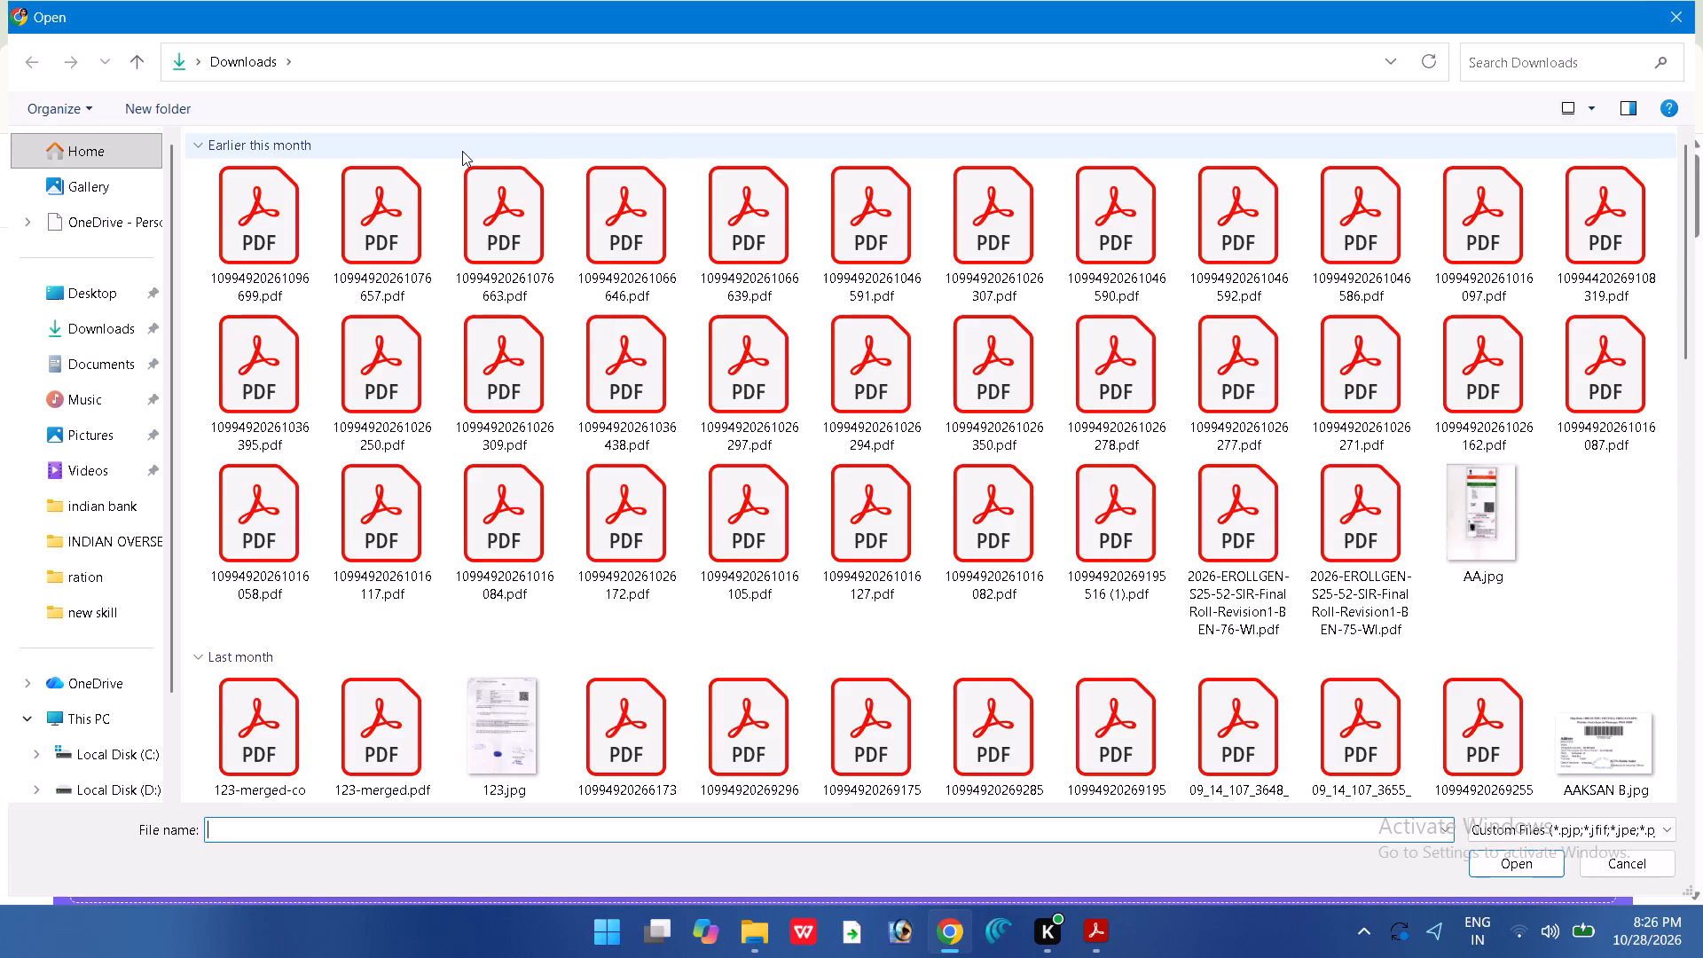
click(400, 243)
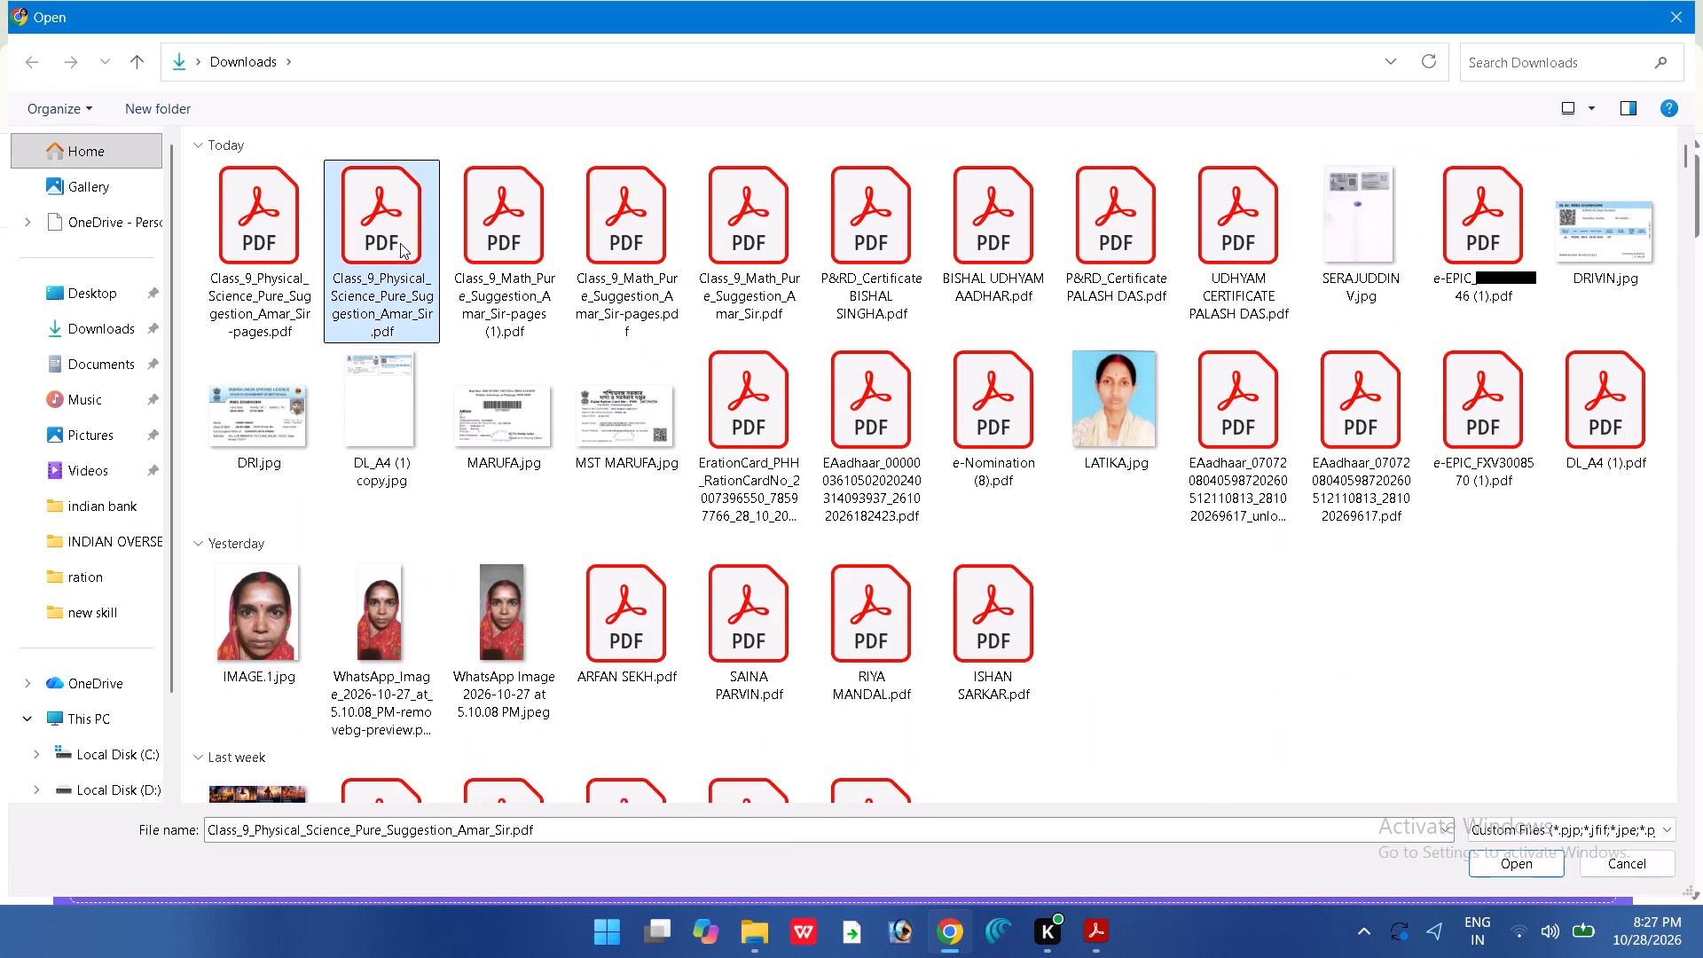
key(Return)
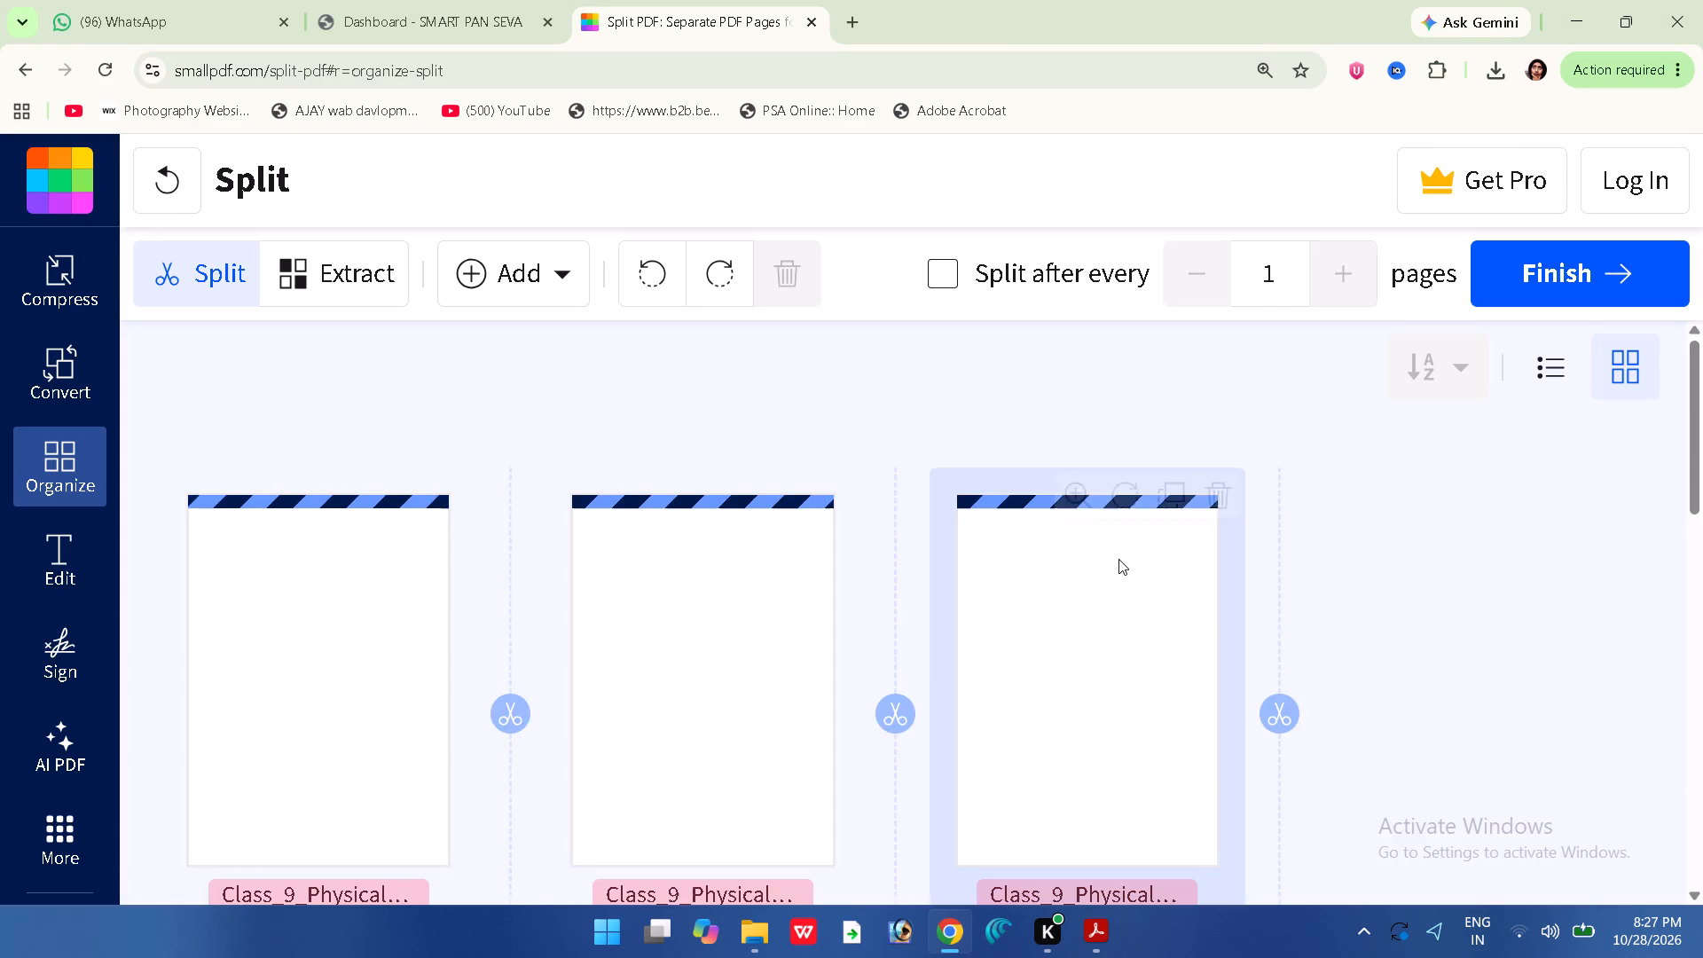
Delete the odd-numbered pages 1, 3, 5 and 7 from the loaded Physical Science PDF.
scroll(731, 344, down, 4)
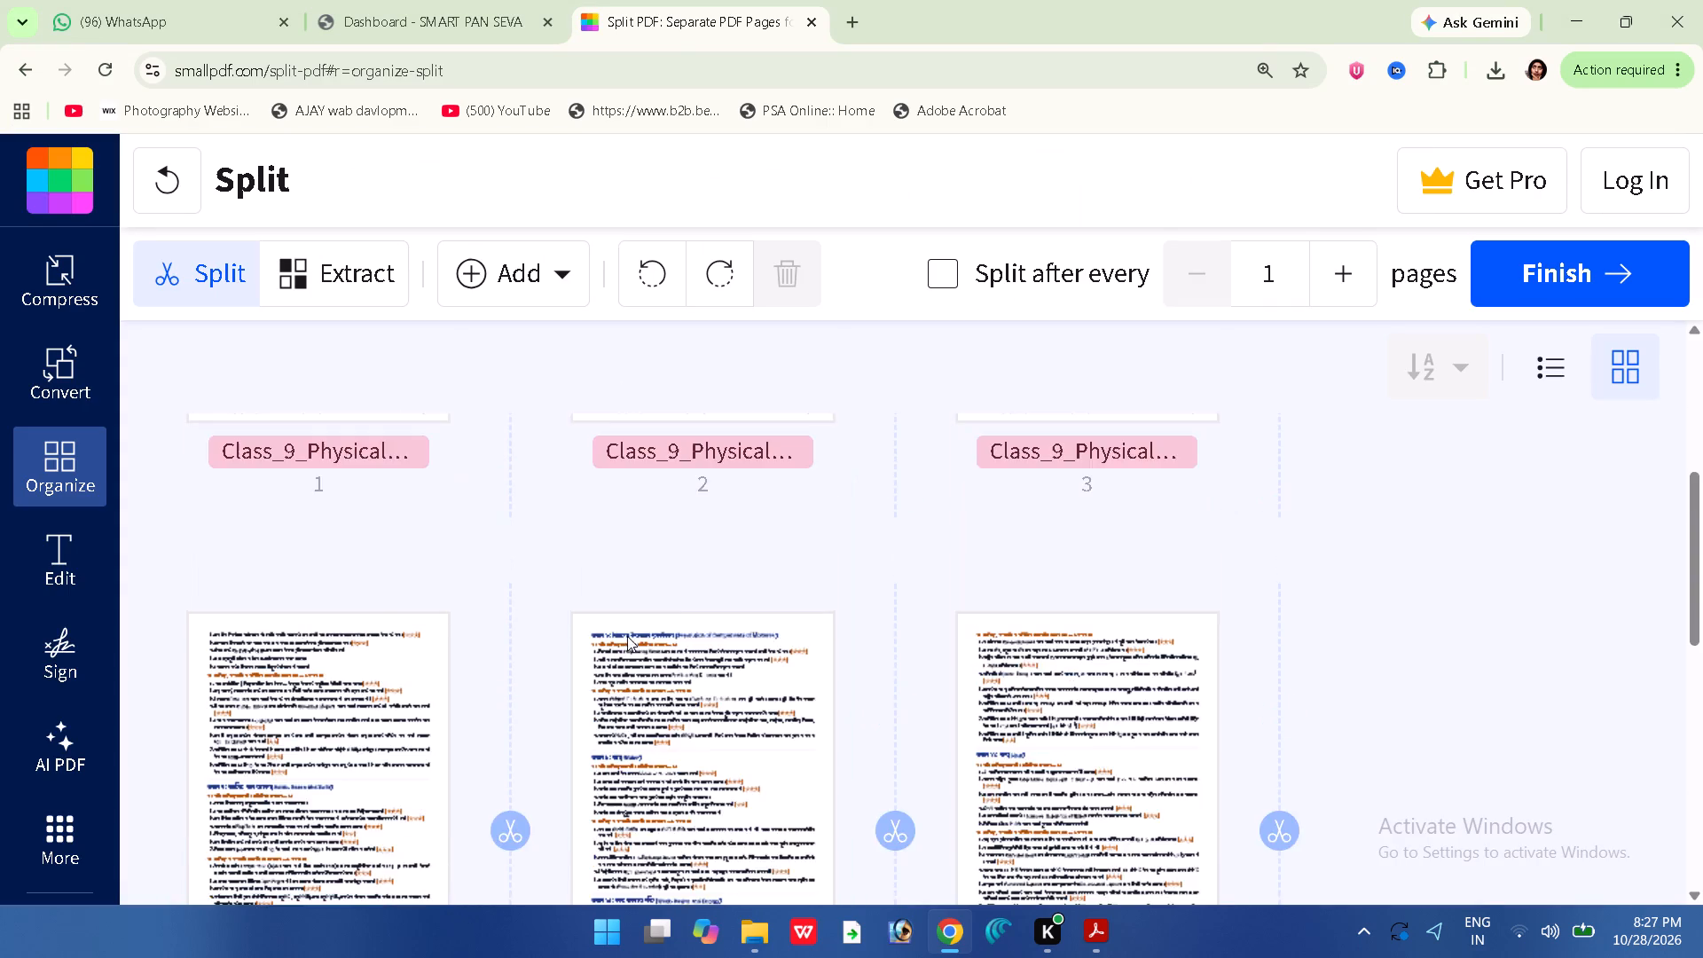
scroll(631, 726, down, 4)
scroll(643, 707, up, 8)
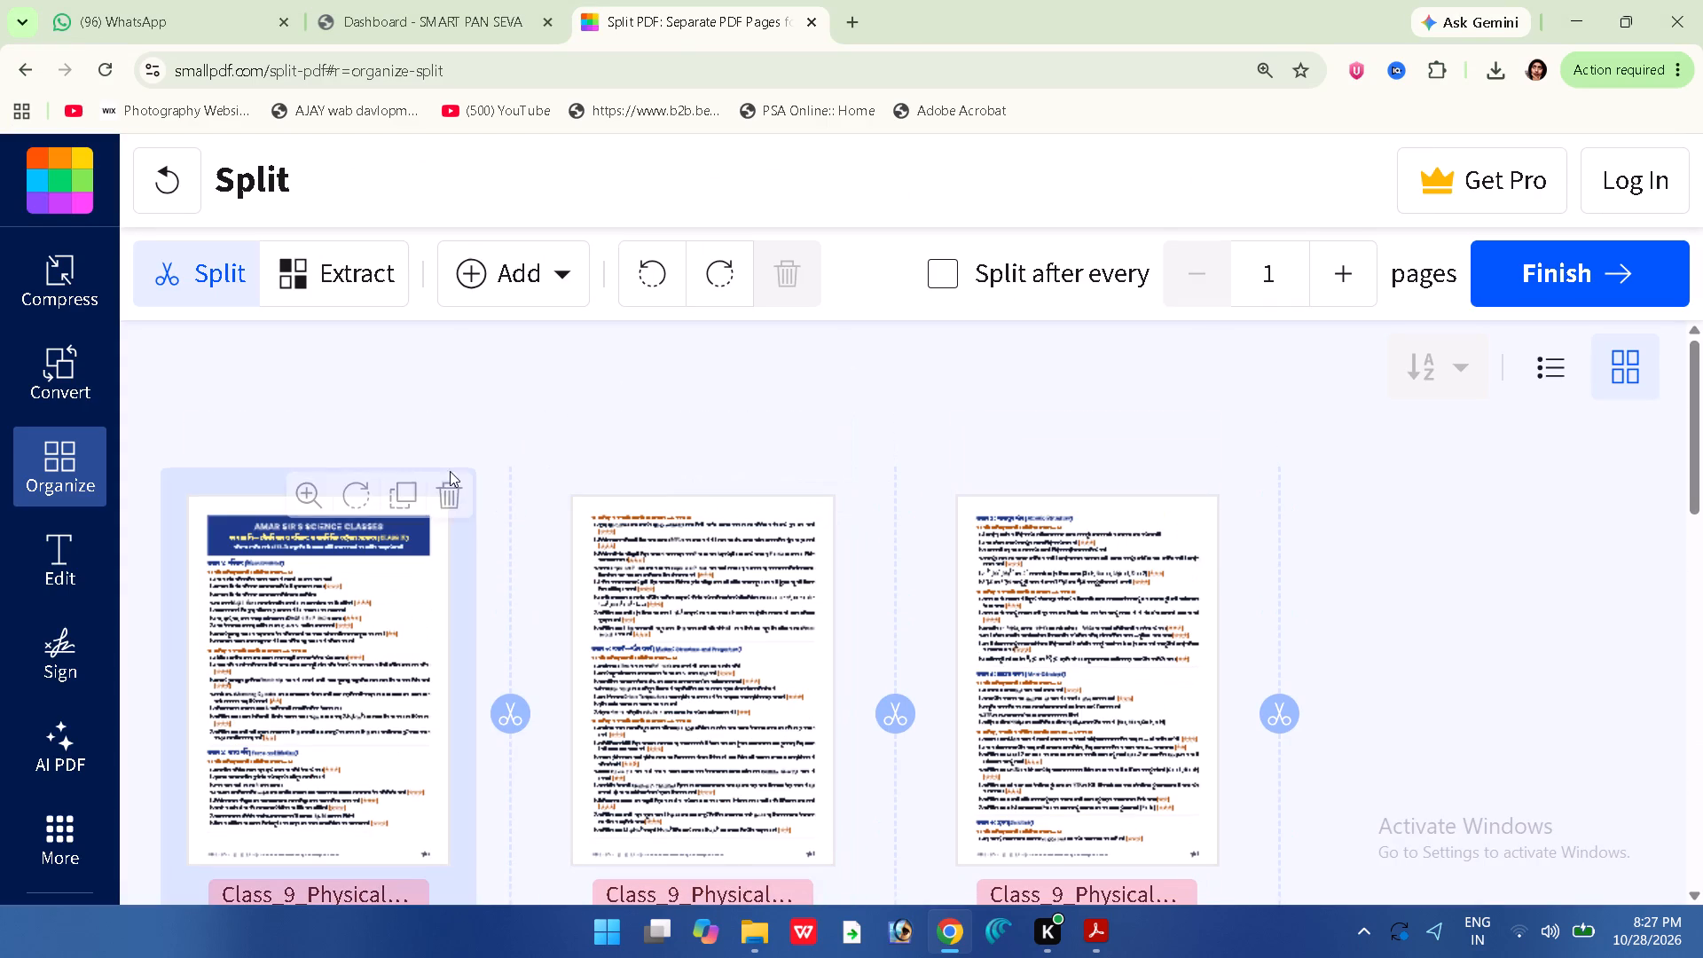
click(450, 482)
scroll(627, 513, down, 1)
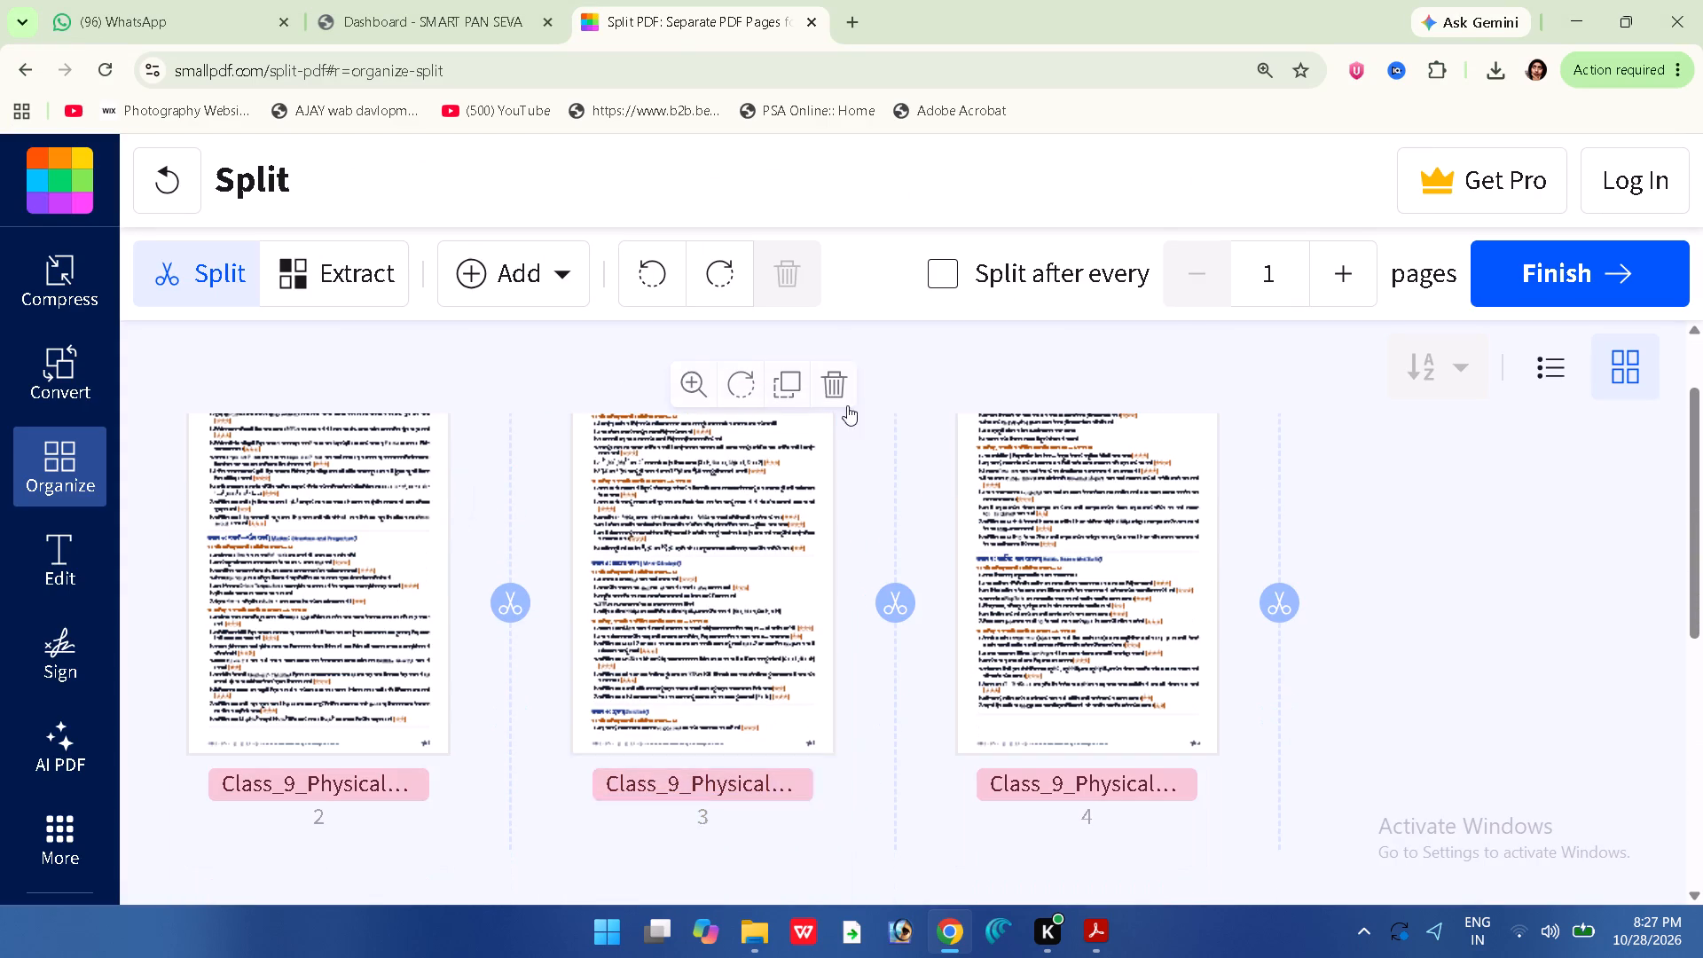
click(847, 395)
scroll(646, 587, down, 2)
scroll(1008, 532, up, 3)
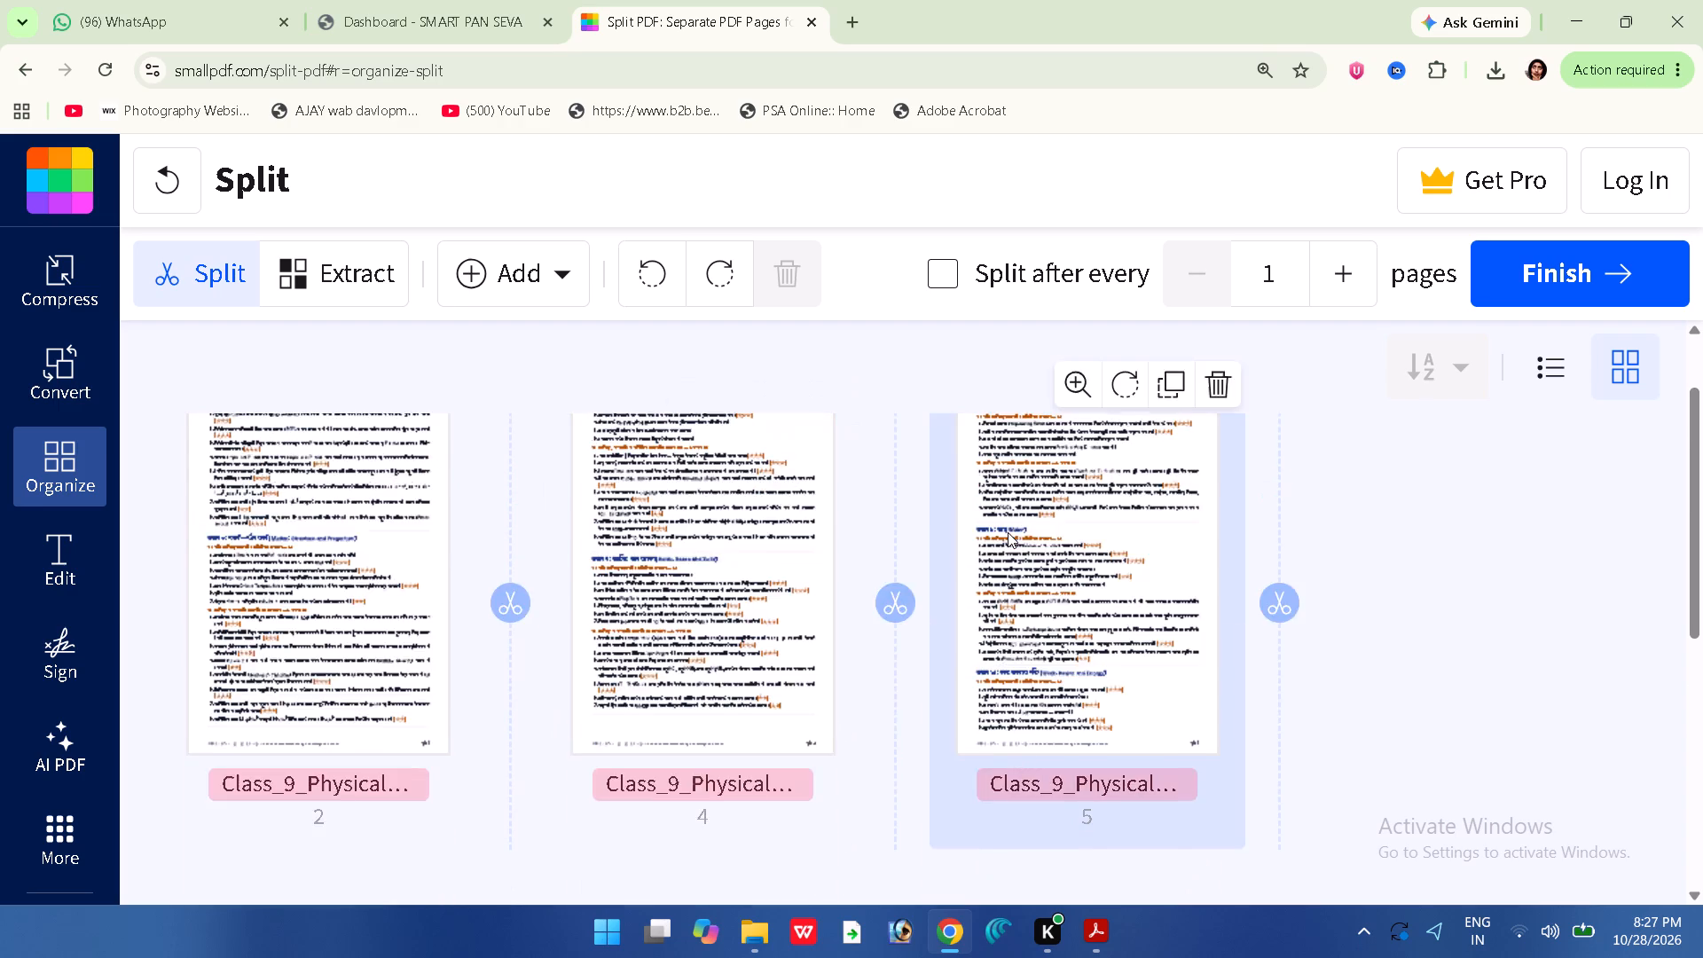
click(1211, 492)
scroll(732, 741, down, 6)
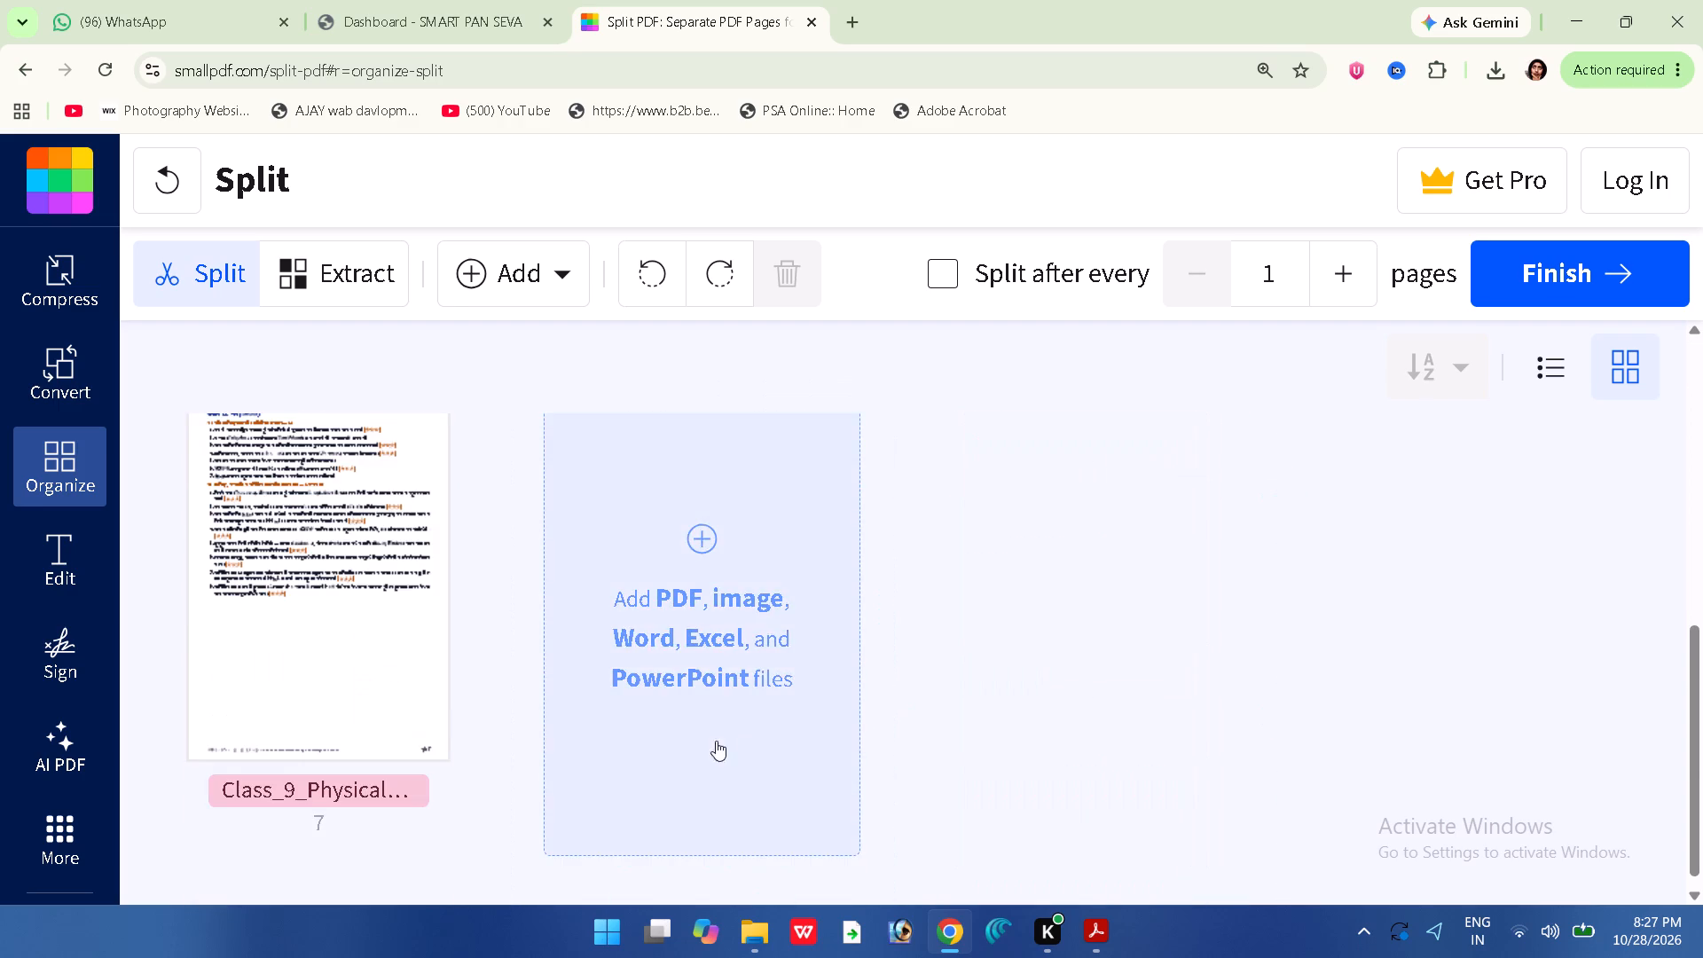
scroll(655, 719, up, 2)
click(455, 615)
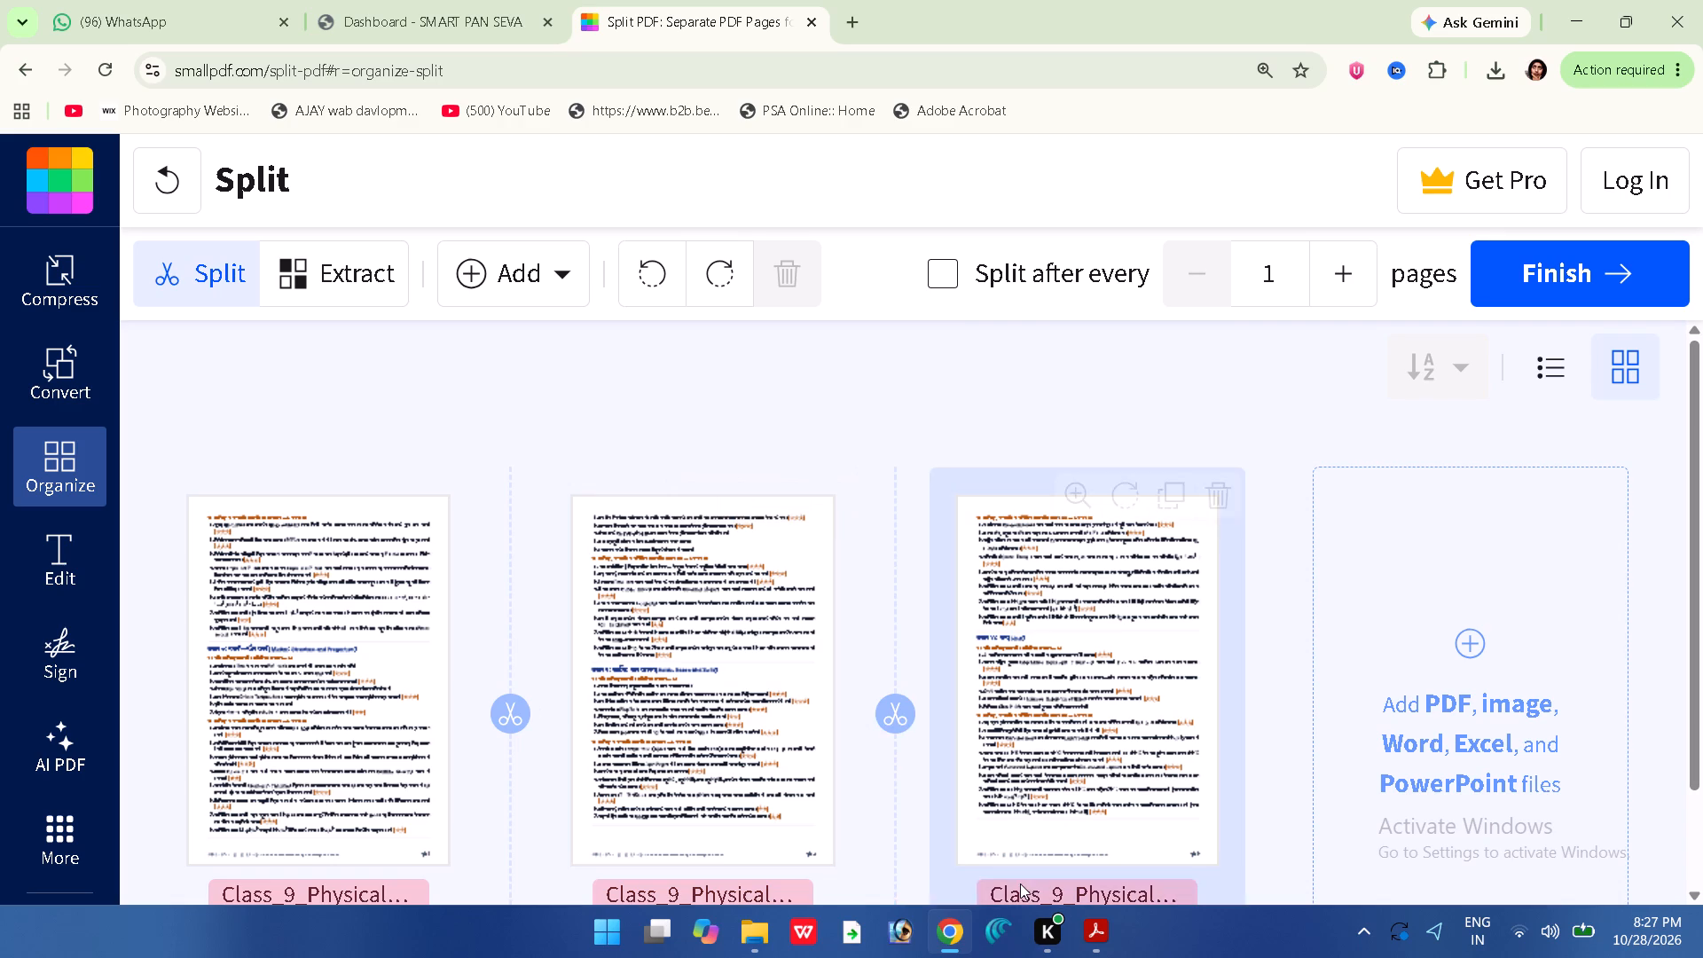
Finish the split and download the resulting PDF so it opens in Adobe Acrobat.
click(1533, 275)
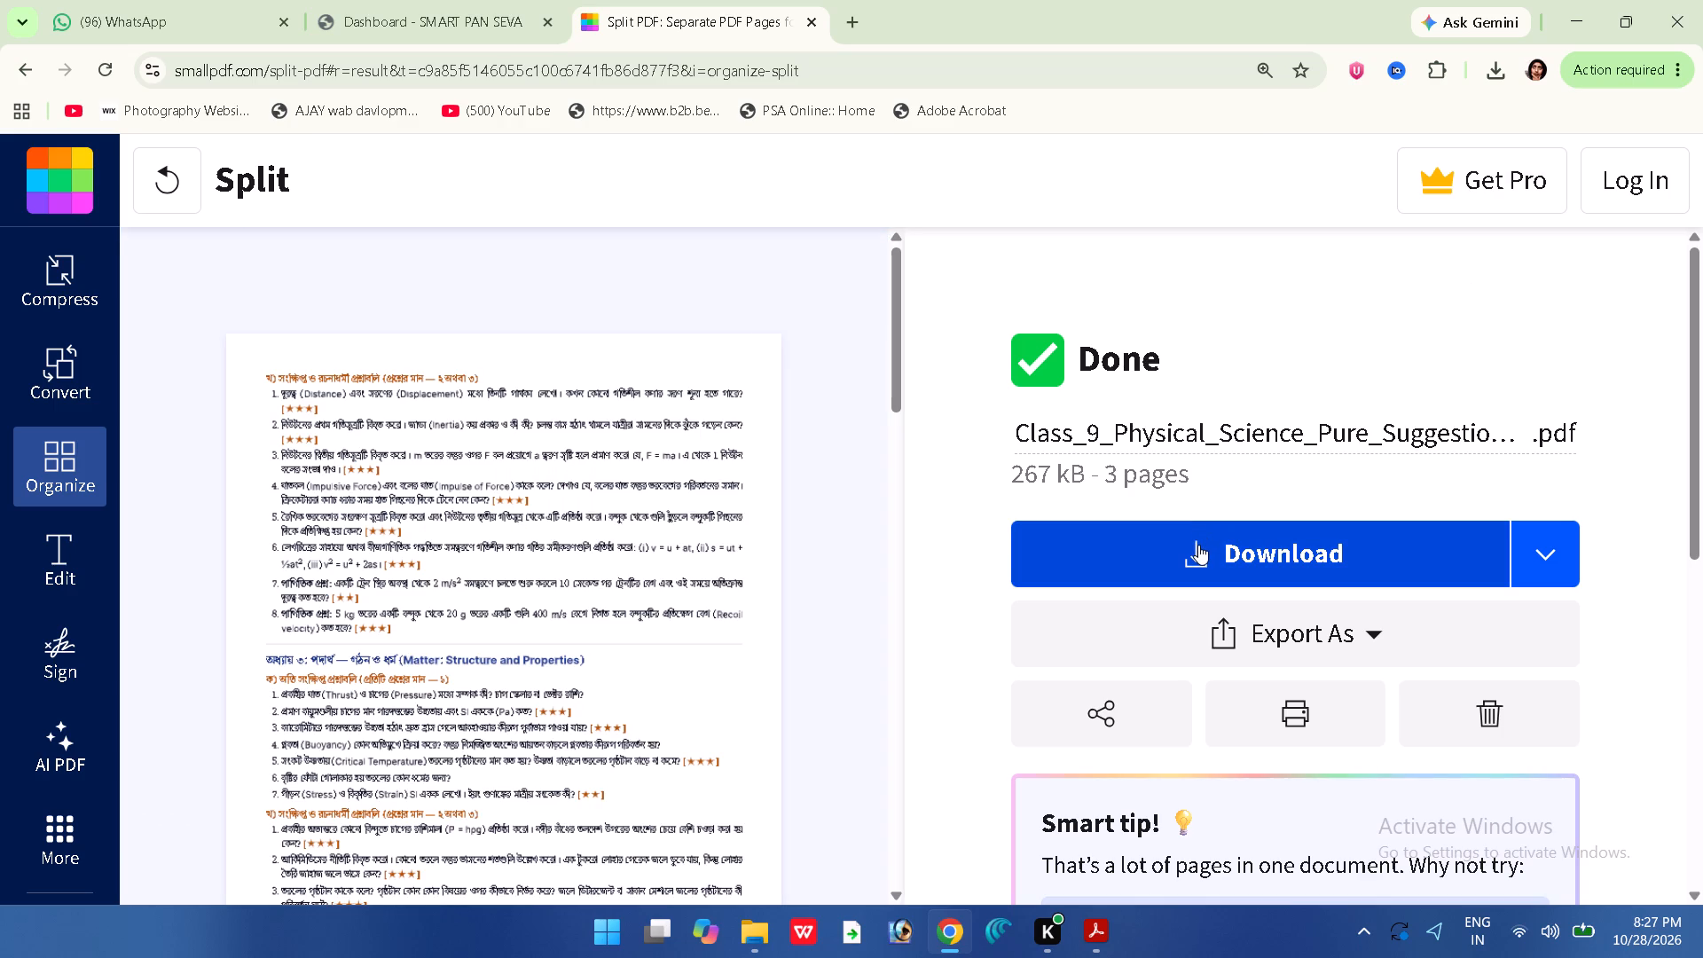
click(1198, 545)
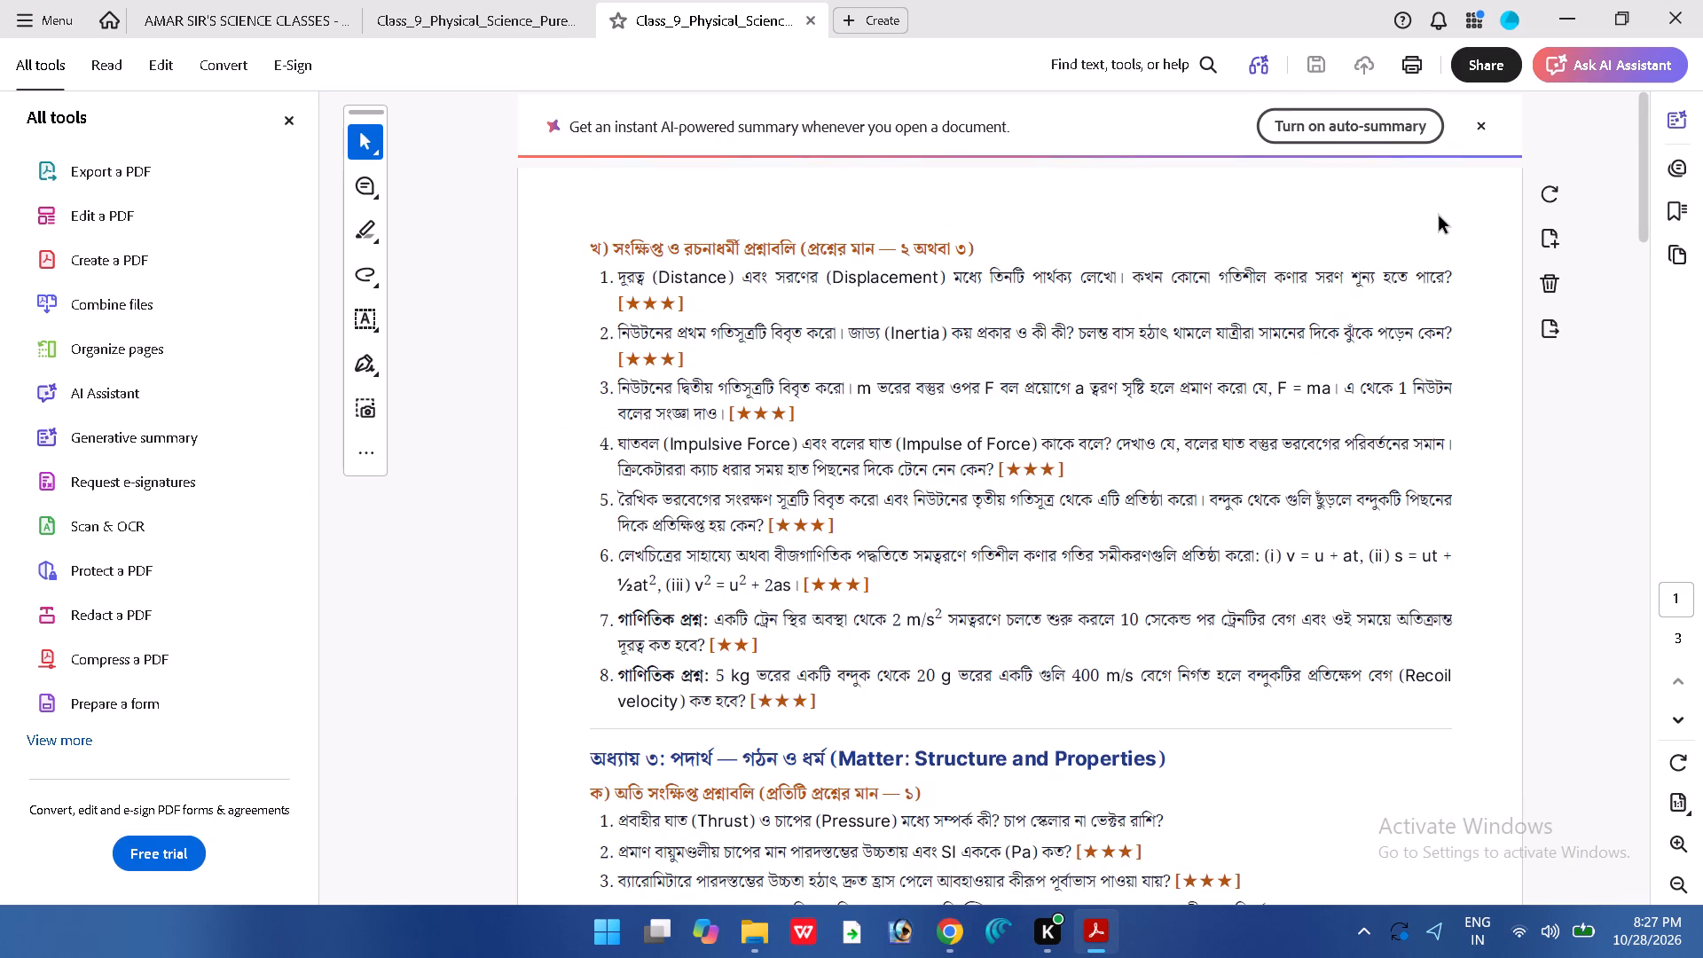
Set up printing all pages of the downloaded PDF on the Brother DCP-T220 printer, accepting its Grayscale, Letter and Reverse Order properties.
scroll(1294, 718, down, 8)
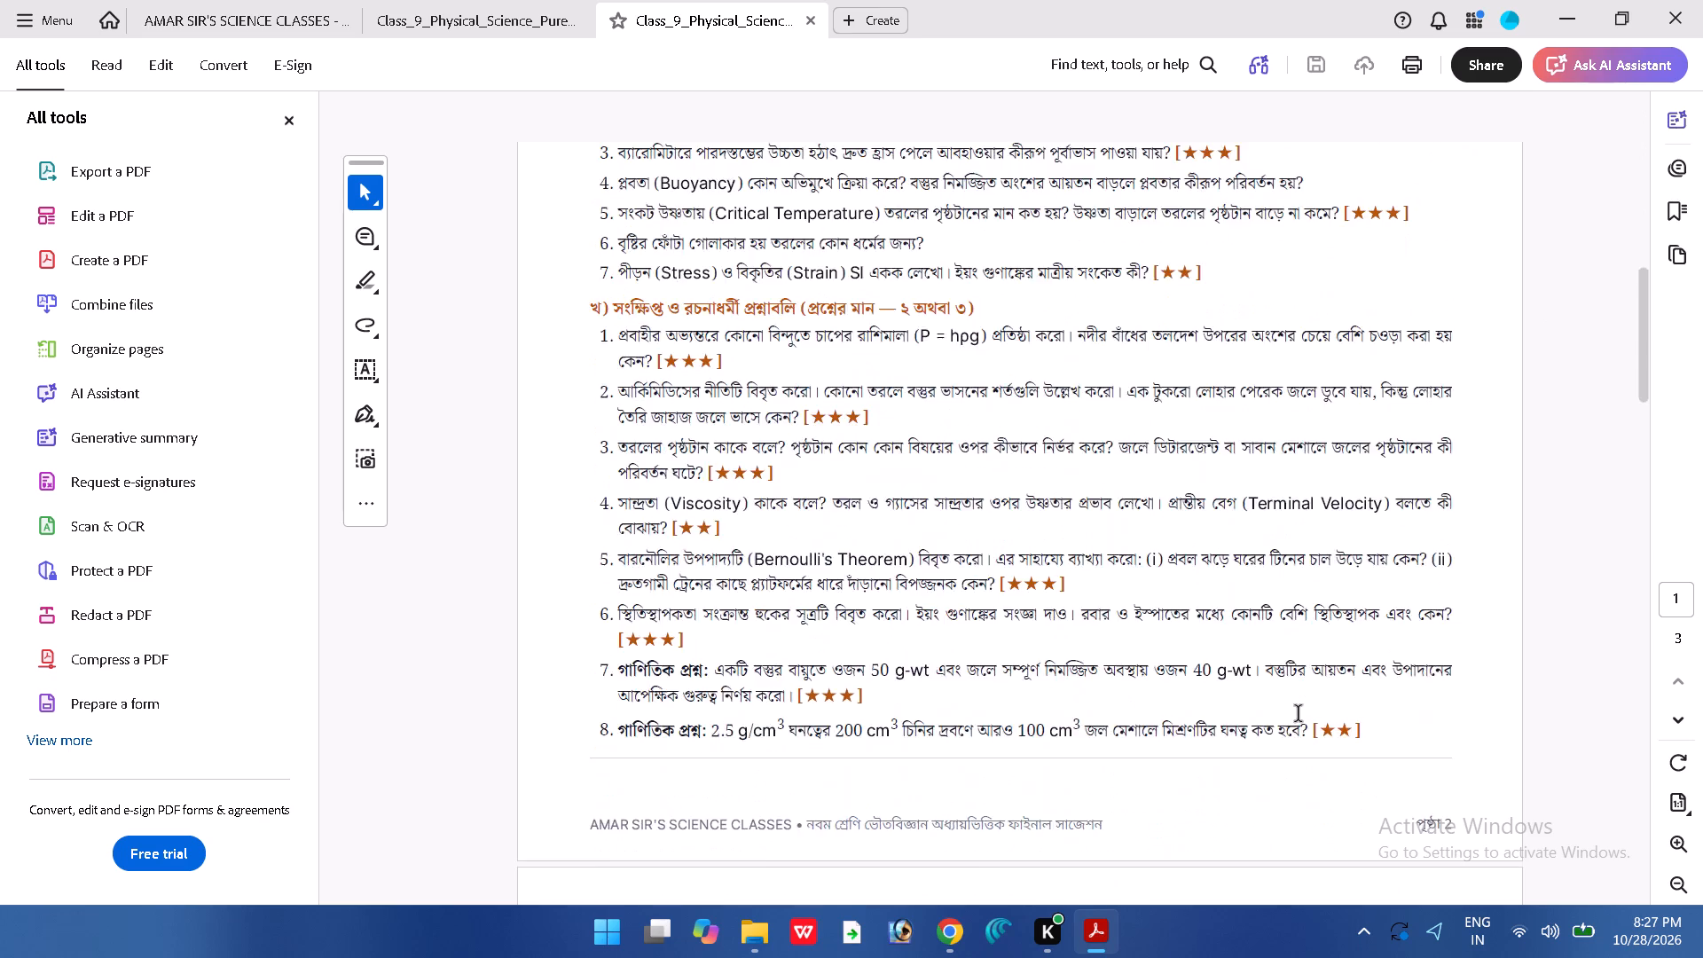
scroll(1299, 715, down, 1)
click(1401, 75)
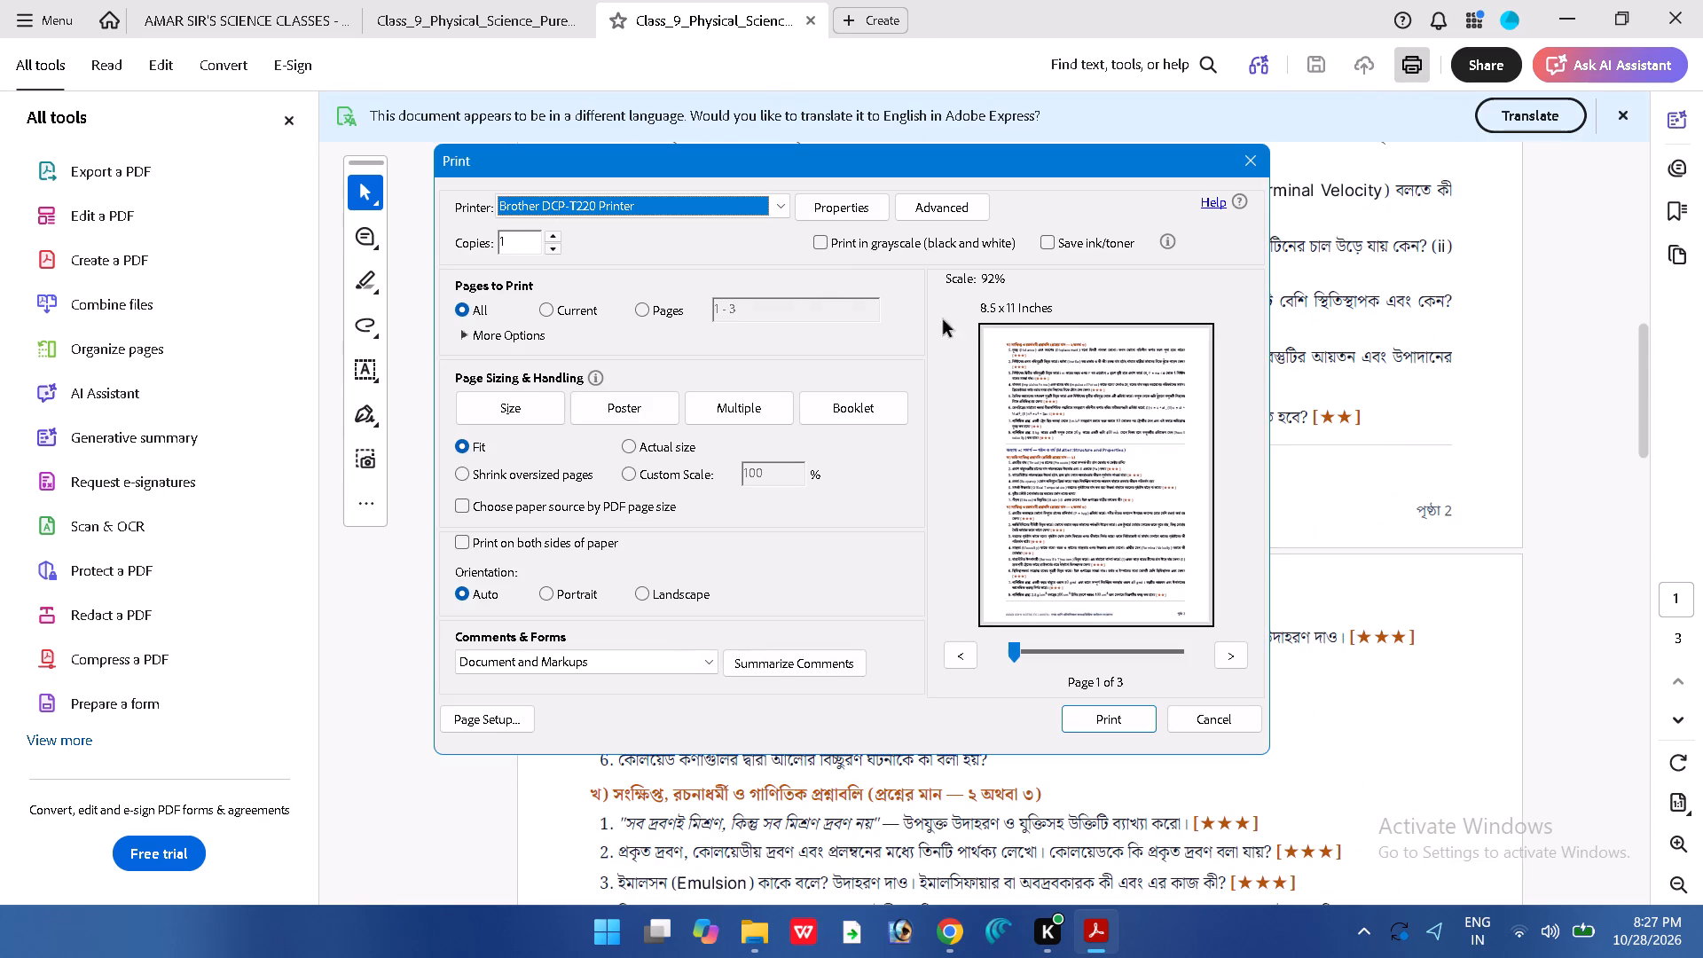
click(822, 192)
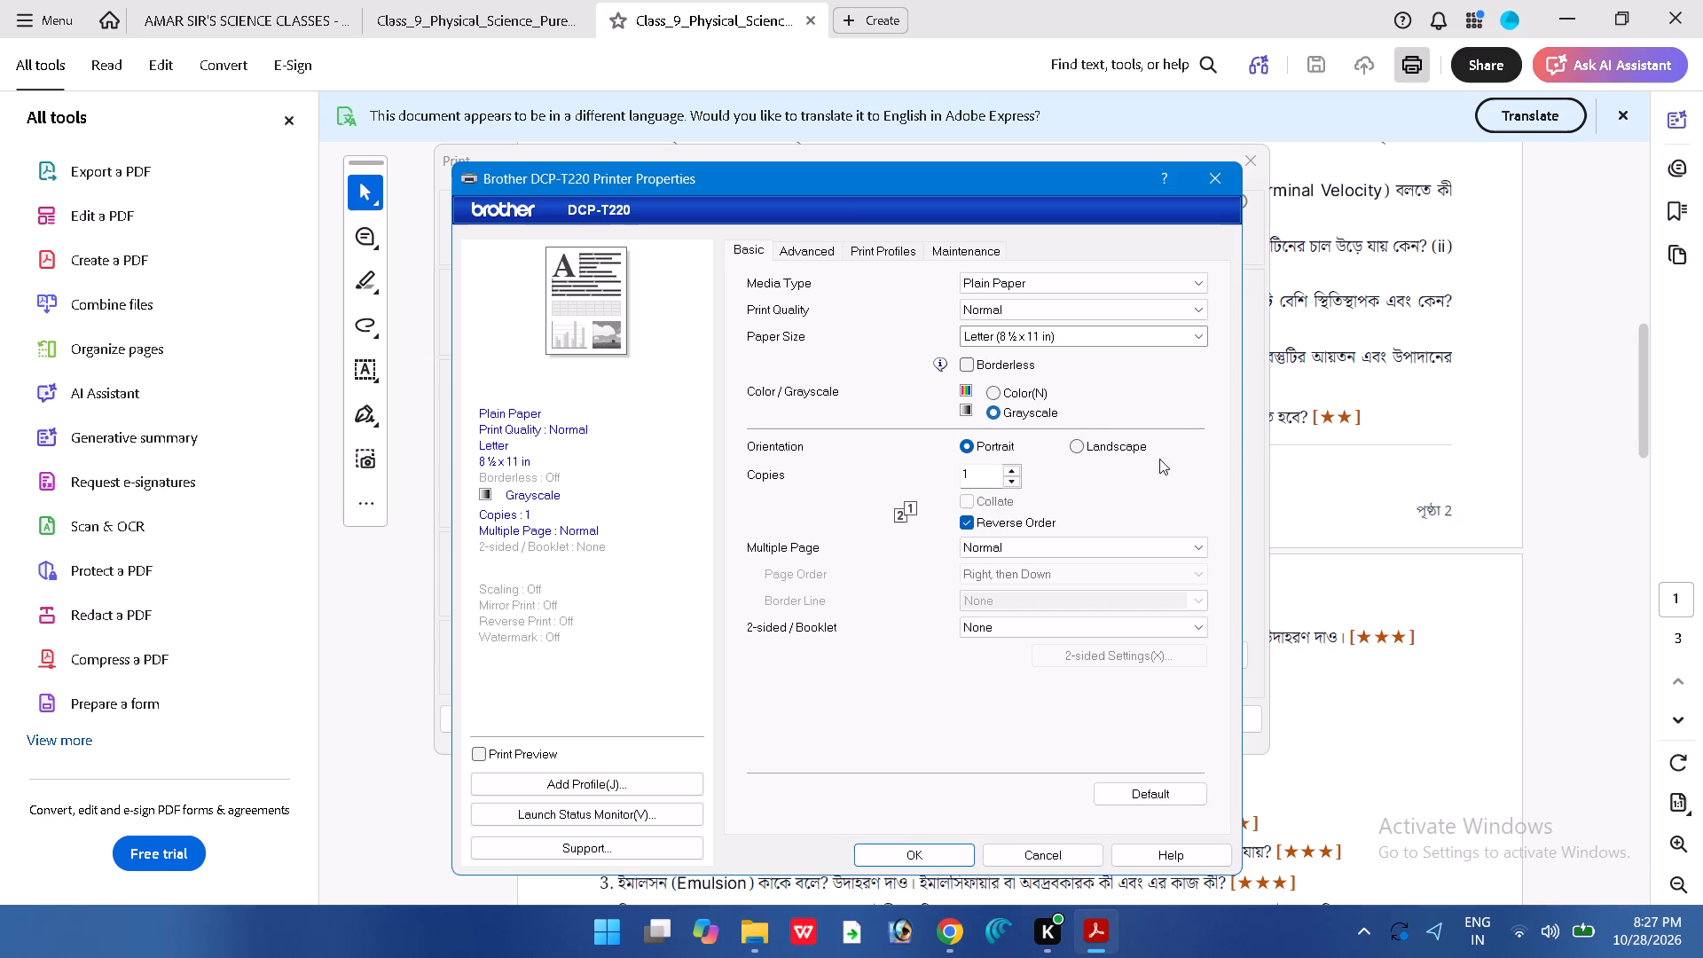
click(957, 842)
click(944, 852)
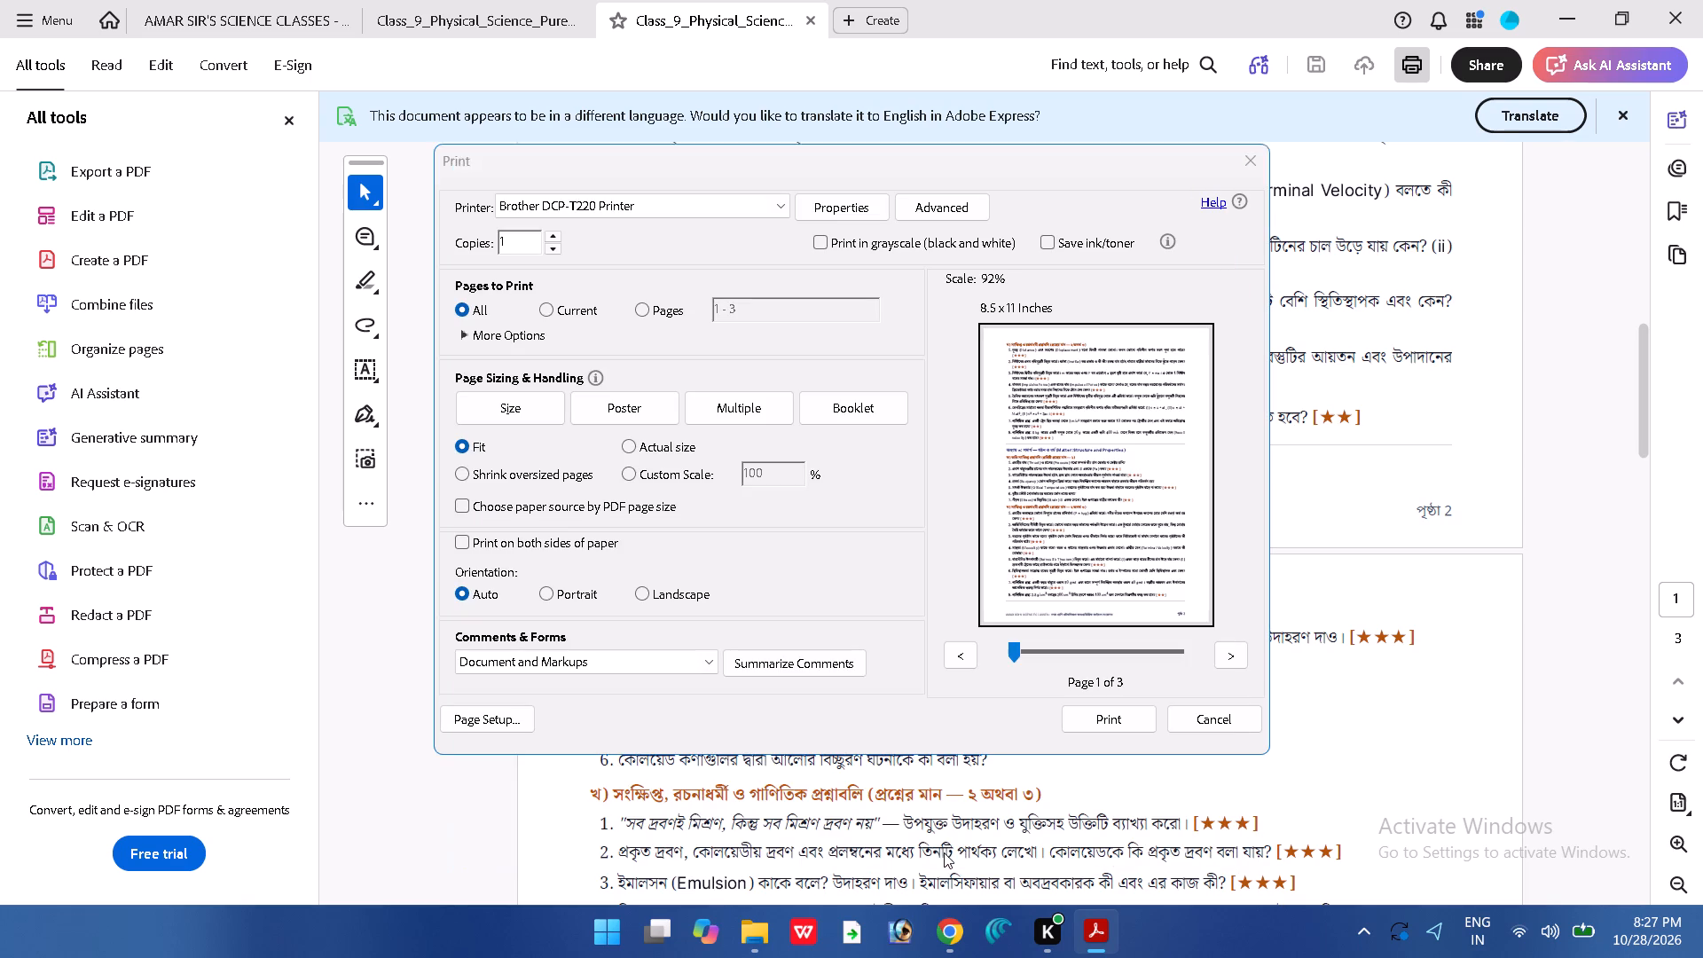
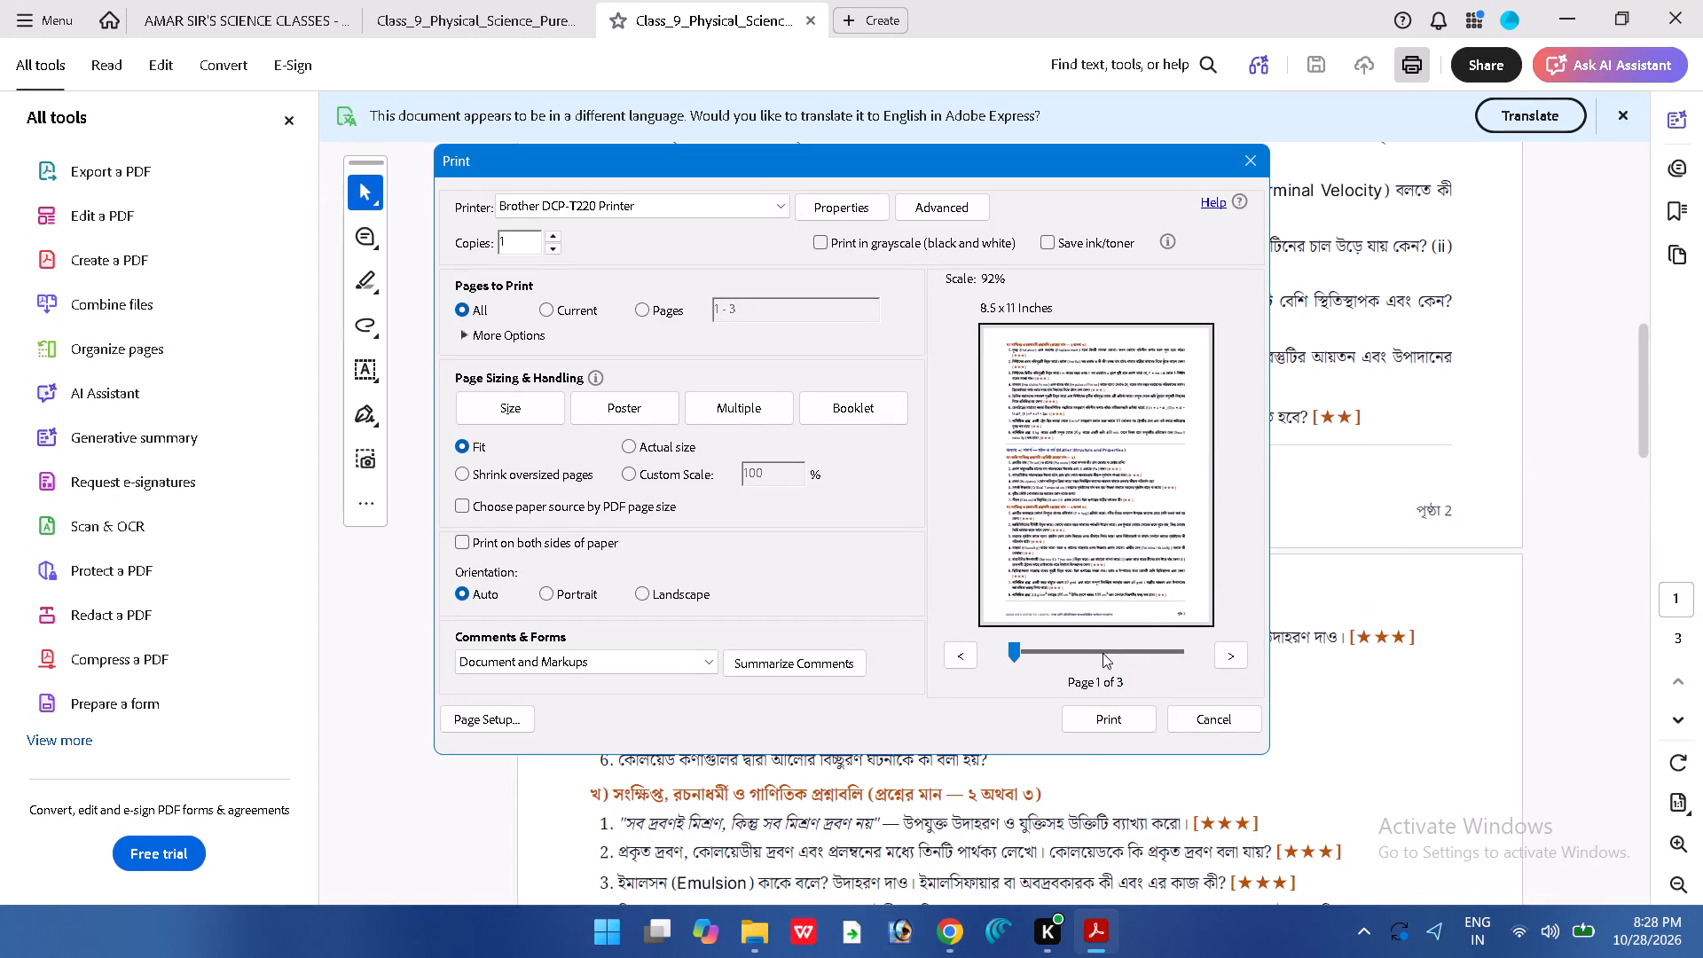
Recheck and accept the Brother DCP-T220 properties with Grayscale, Letter and Reverse Order, and print all pages of the PDF.
click(846, 206)
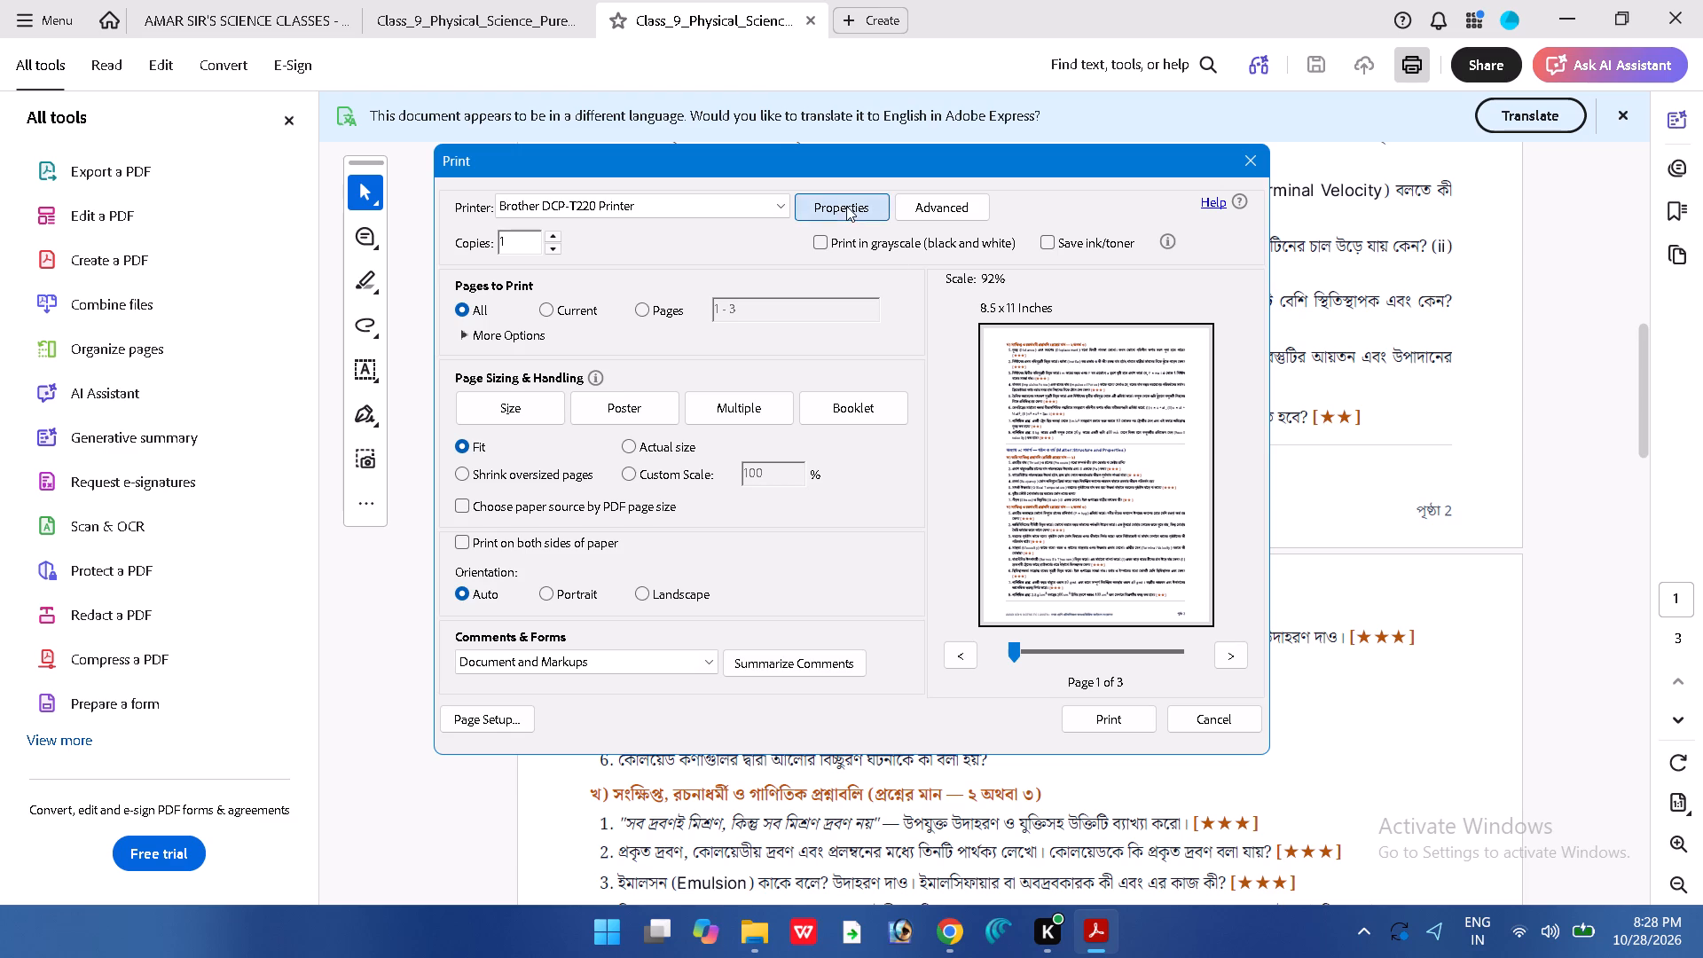
click(917, 848)
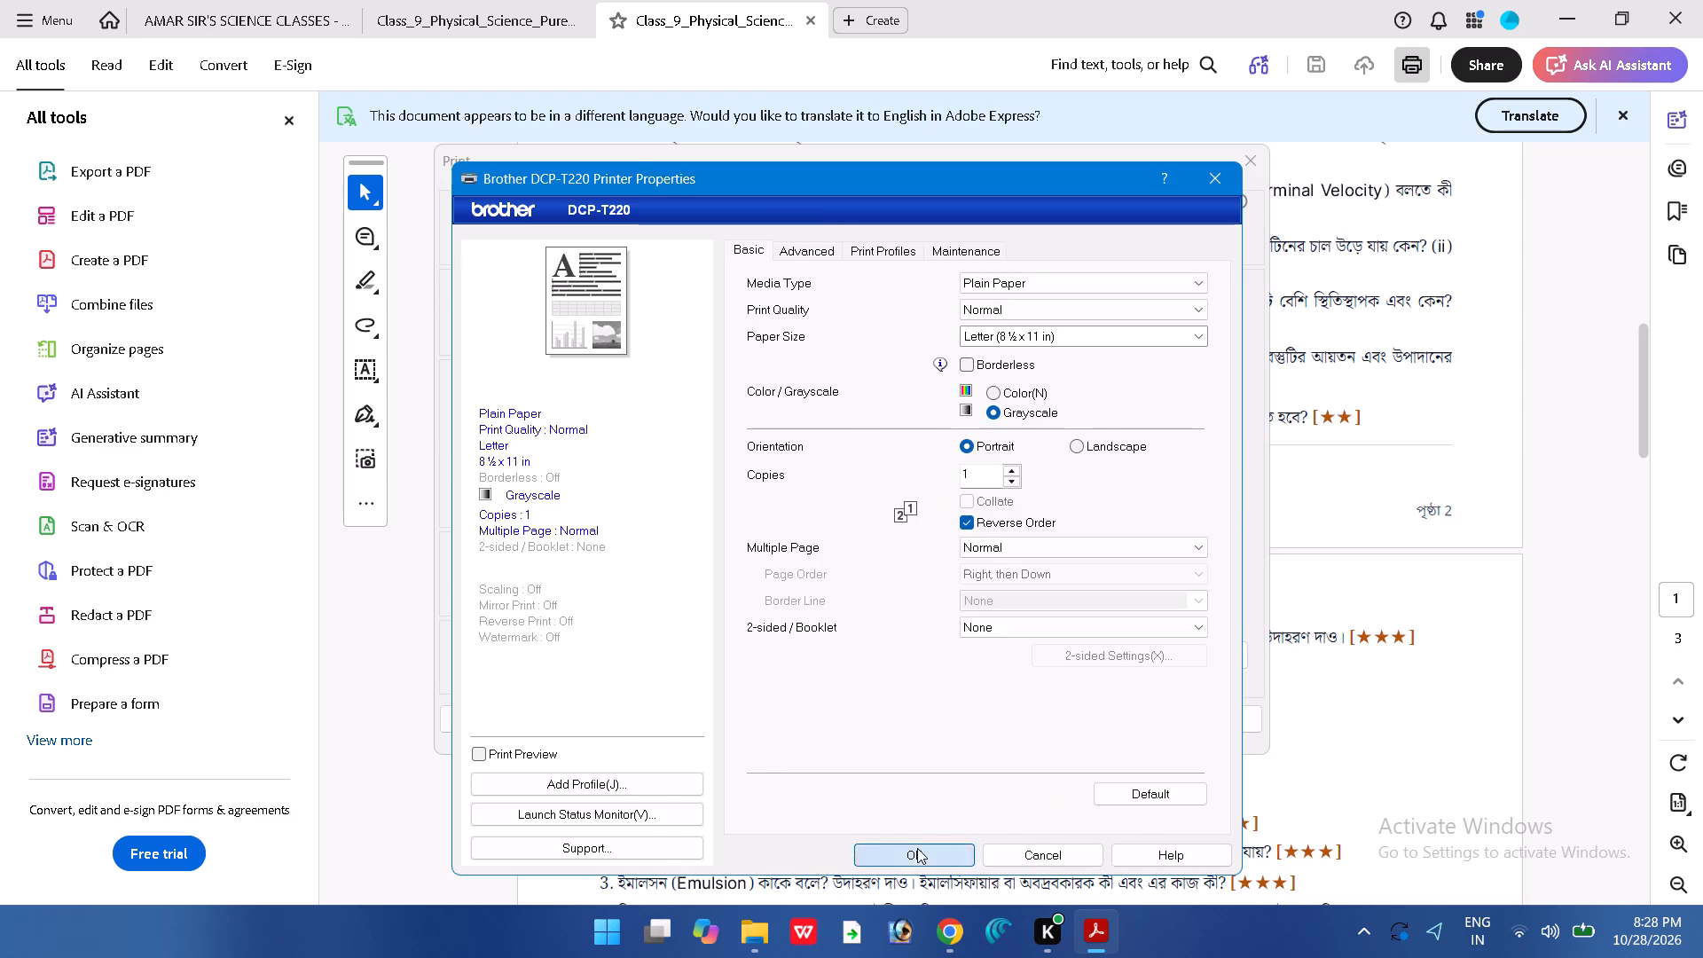
click(1084, 715)
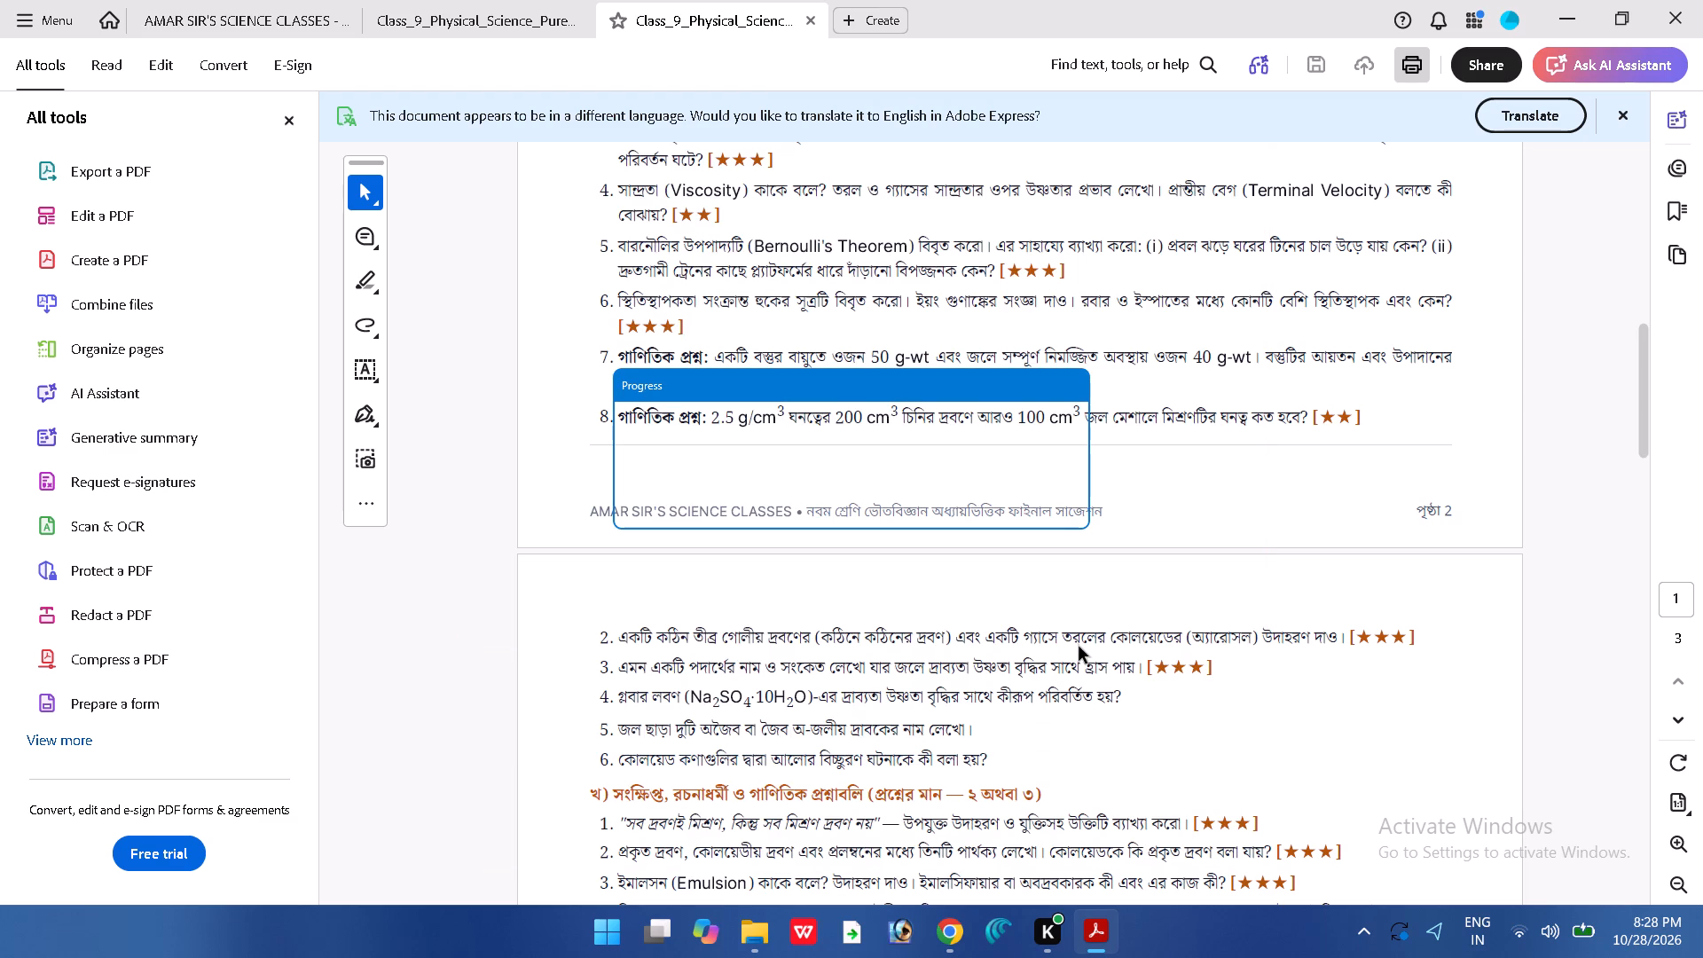
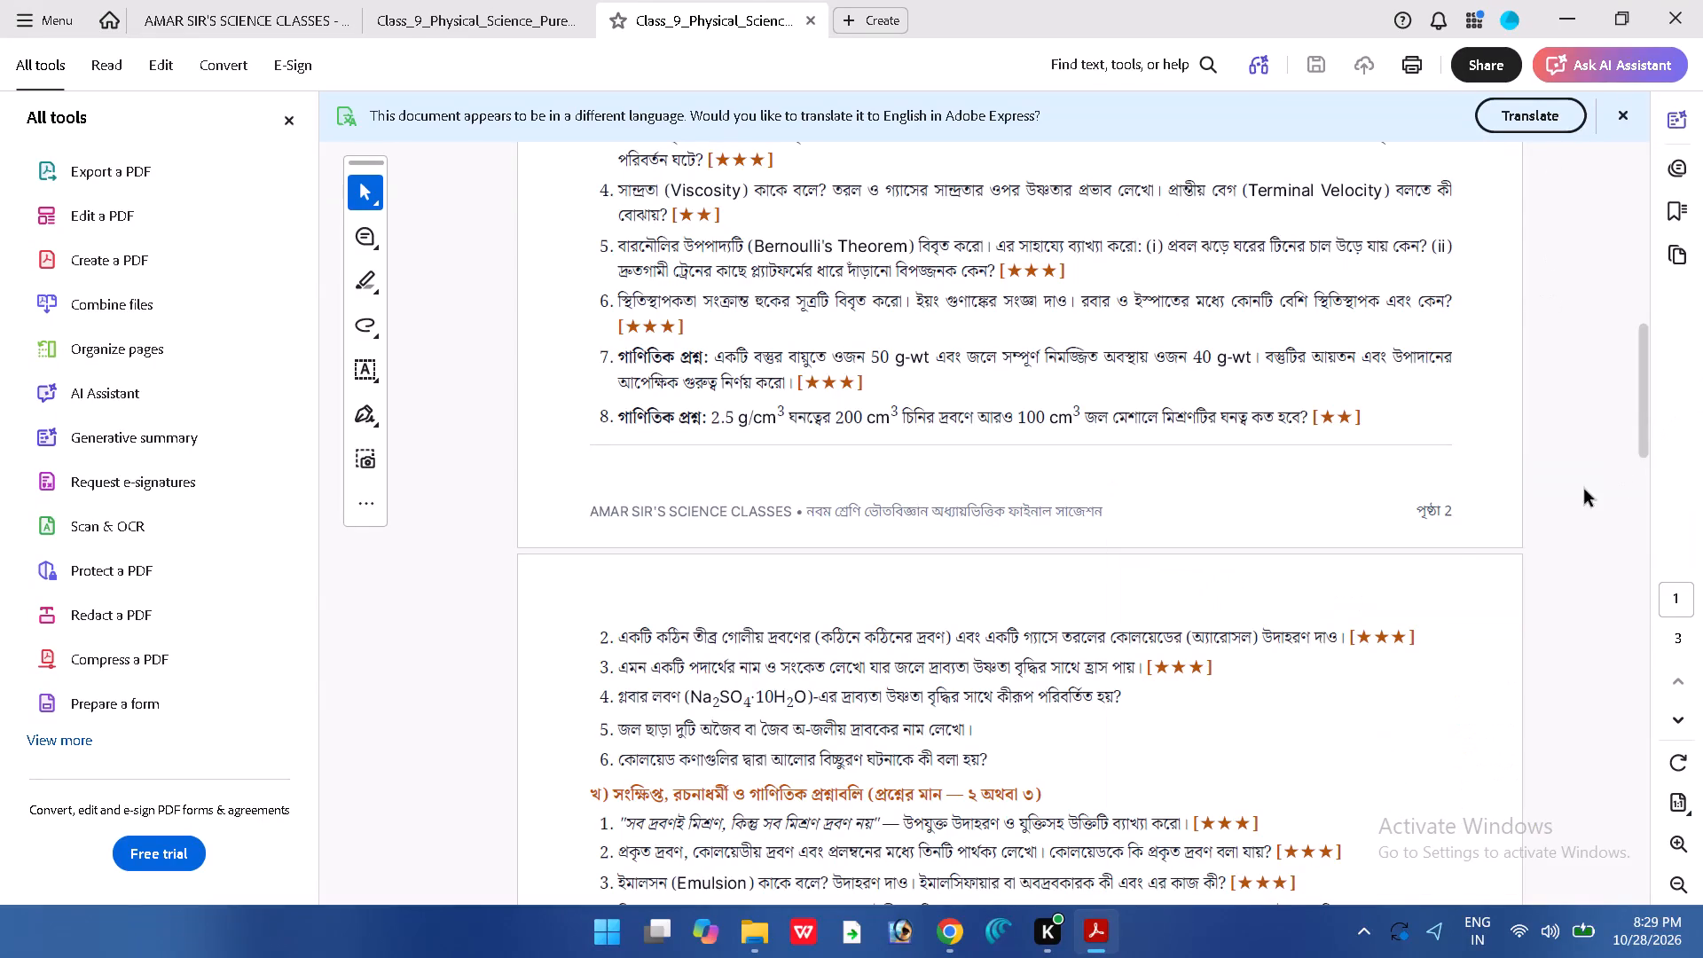
Print only page 2 of the open three-page PDF on the Brother DCP-T220, accepting the Grayscale, Letter and Reverse Order properties.
scroll(1470, 574, up, 1)
scroll(1470, 573, down, 1)
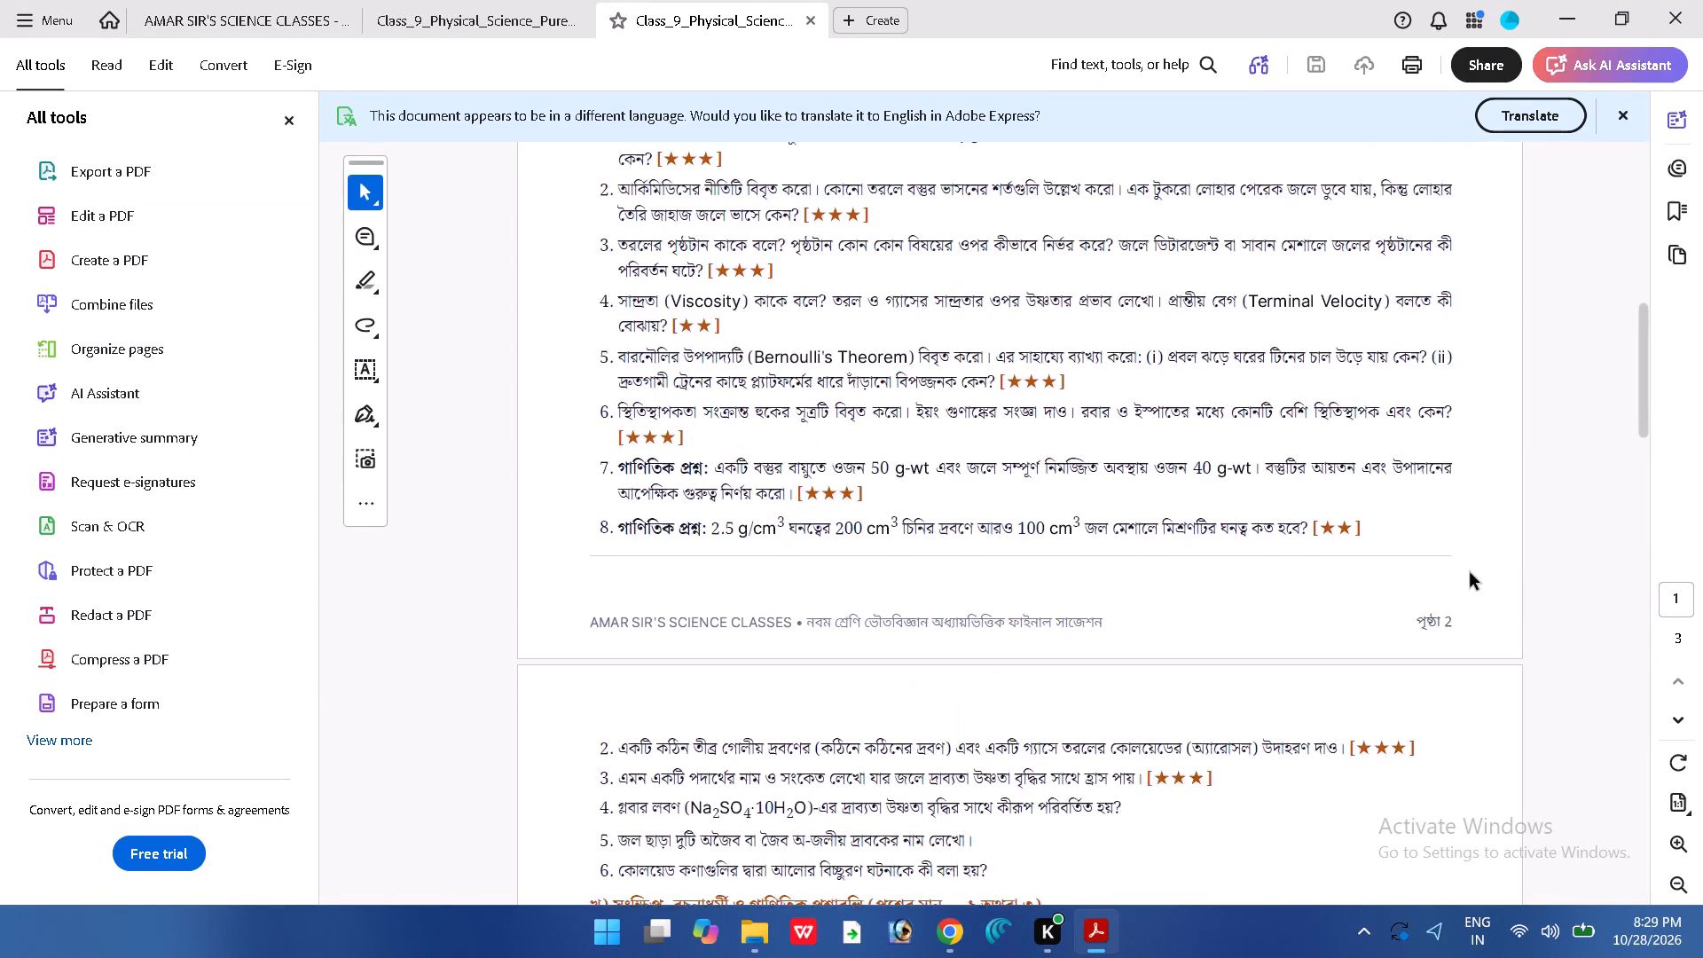
scroll(1470, 573, down, 2)
click(1400, 62)
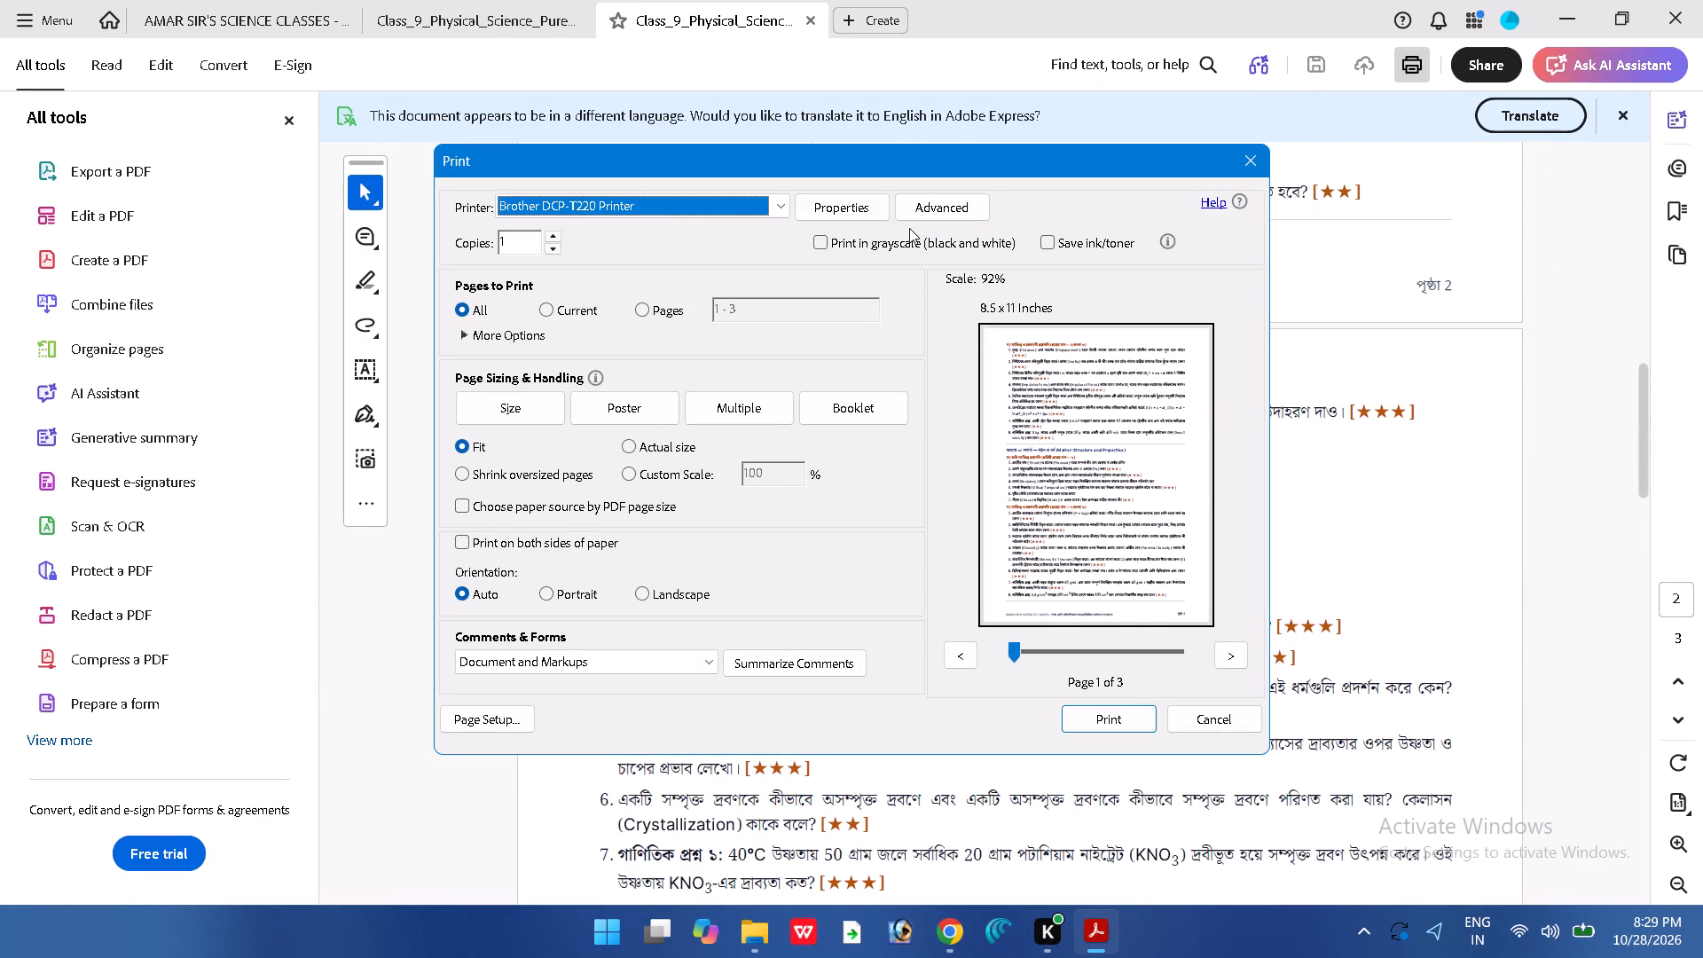
click(640, 309)
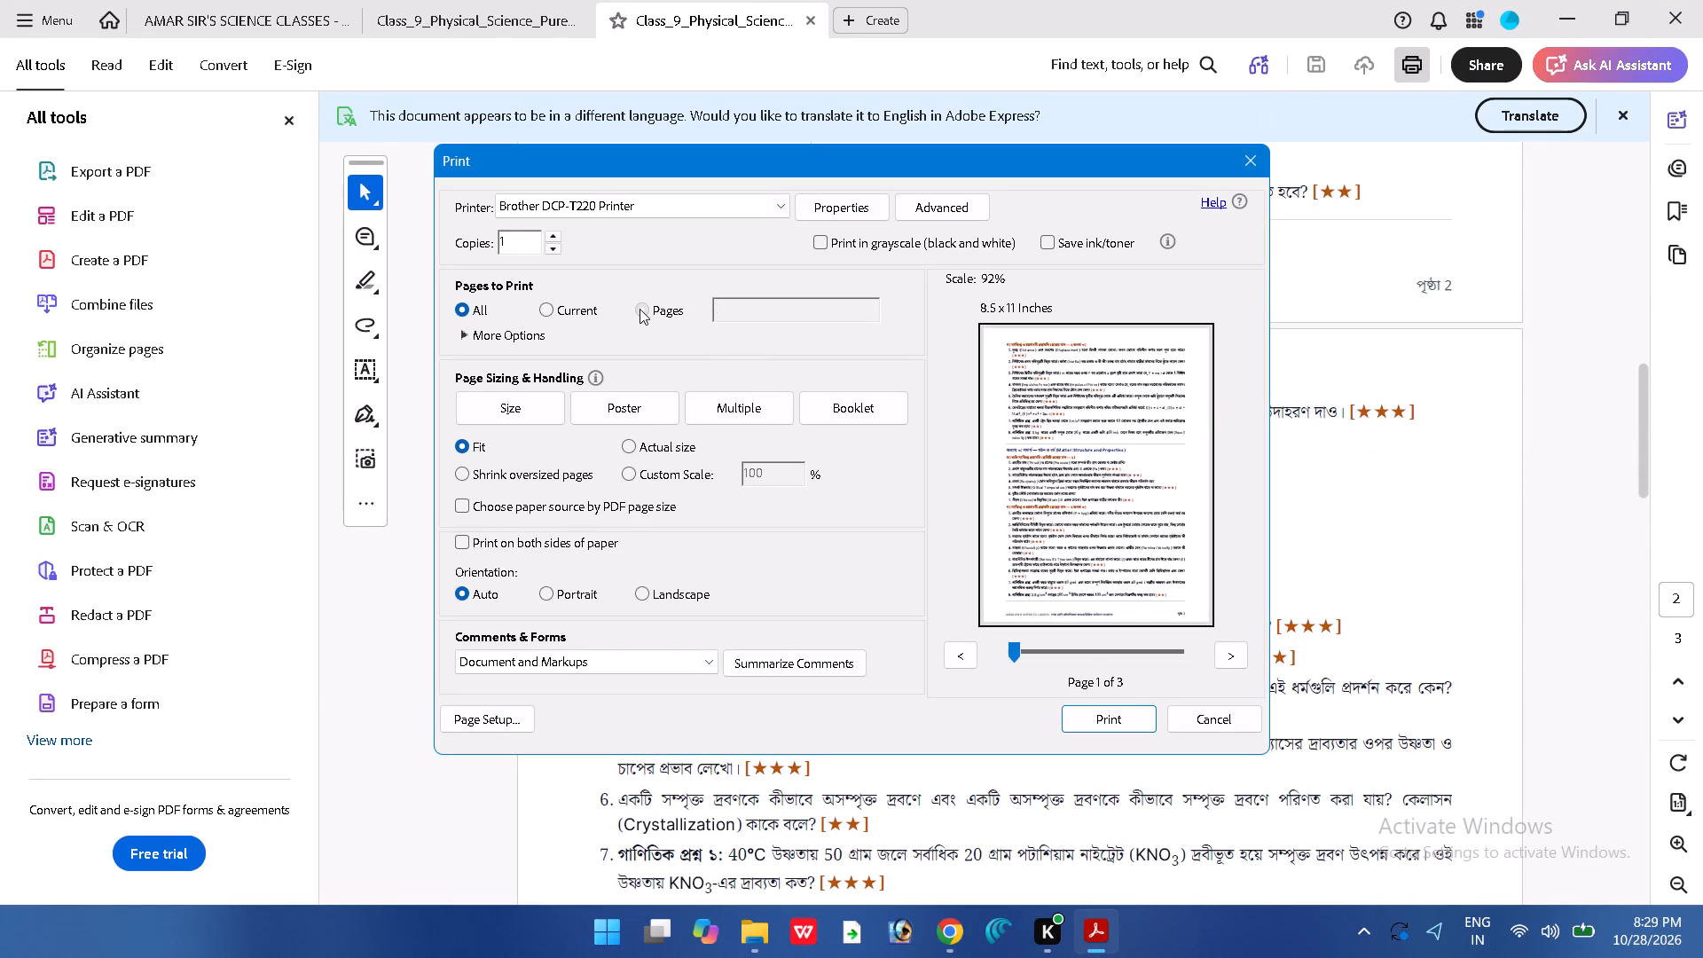
click(752, 309)
key(BackSpace)
key(BackSpace)
key(BackSpace)
key(BackSpace)
key(BackSpace)
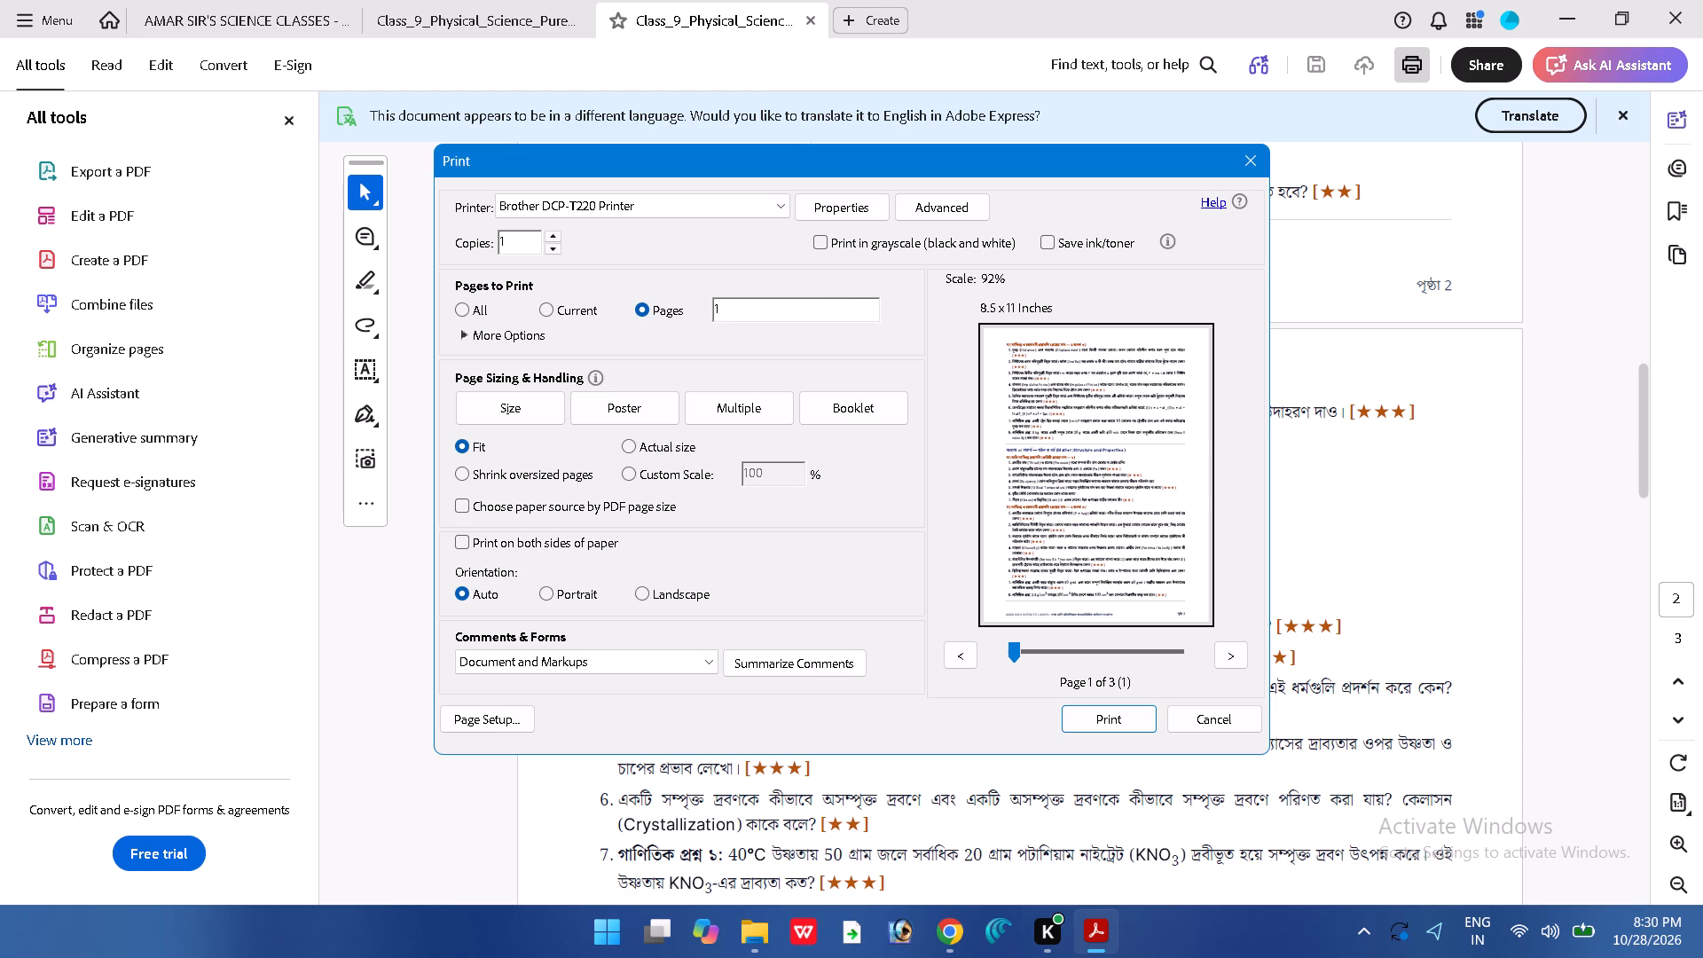
key(2)
click(839, 215)
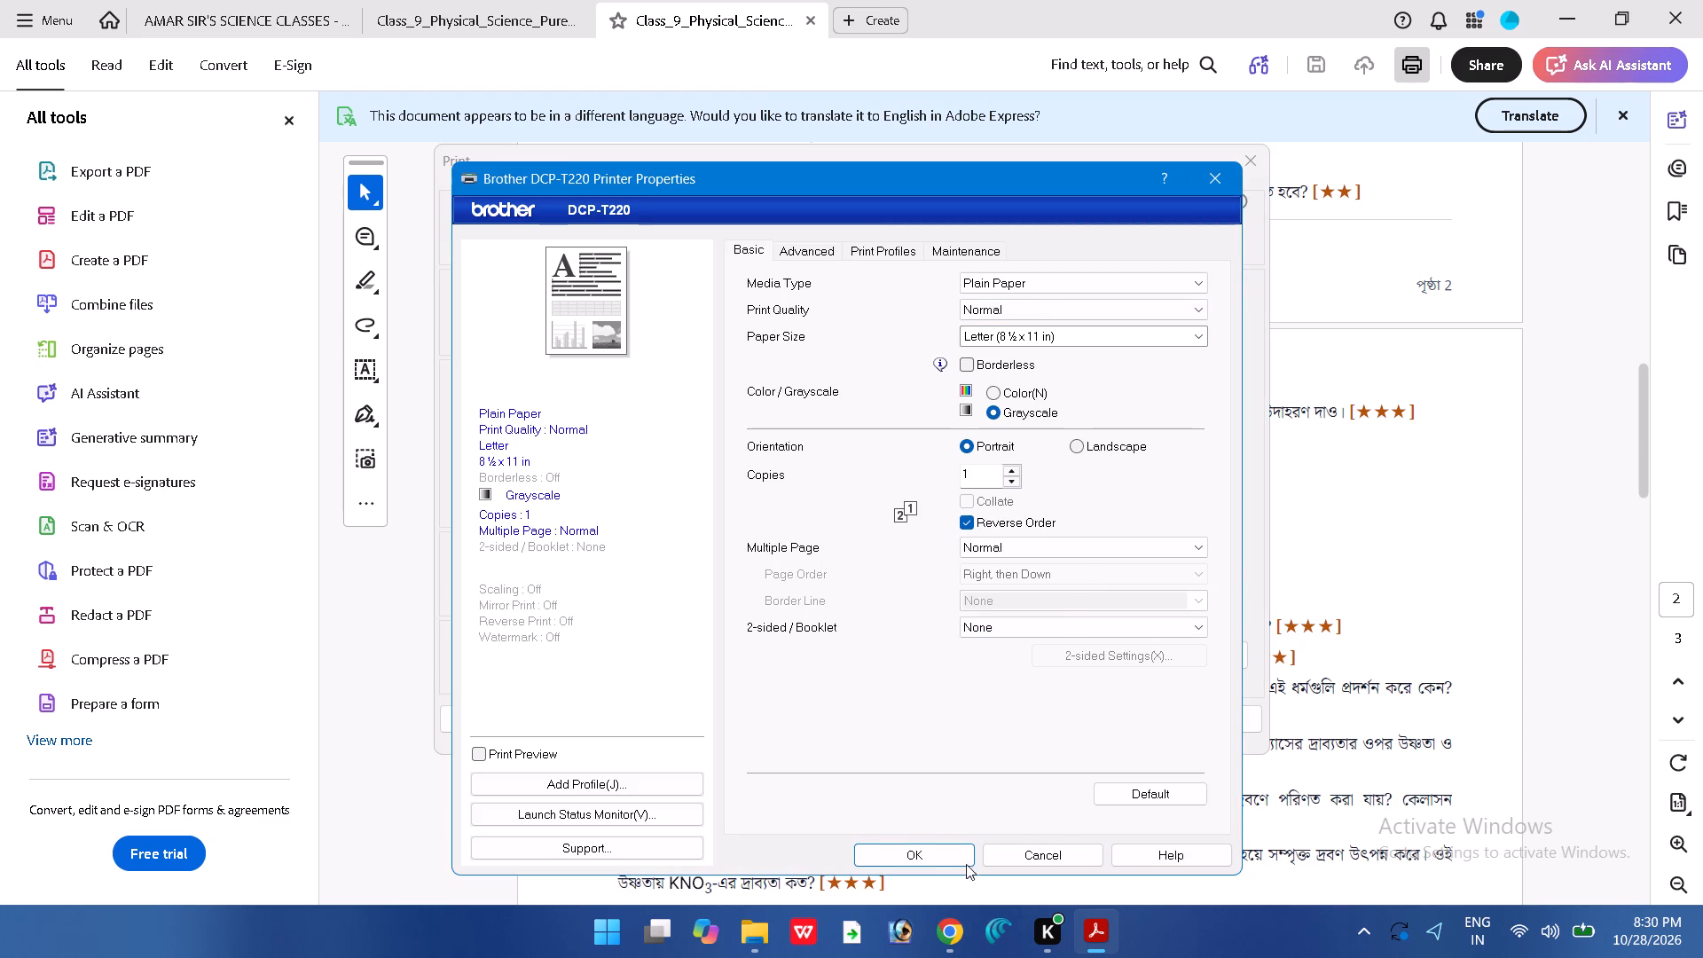
click(923, 860)
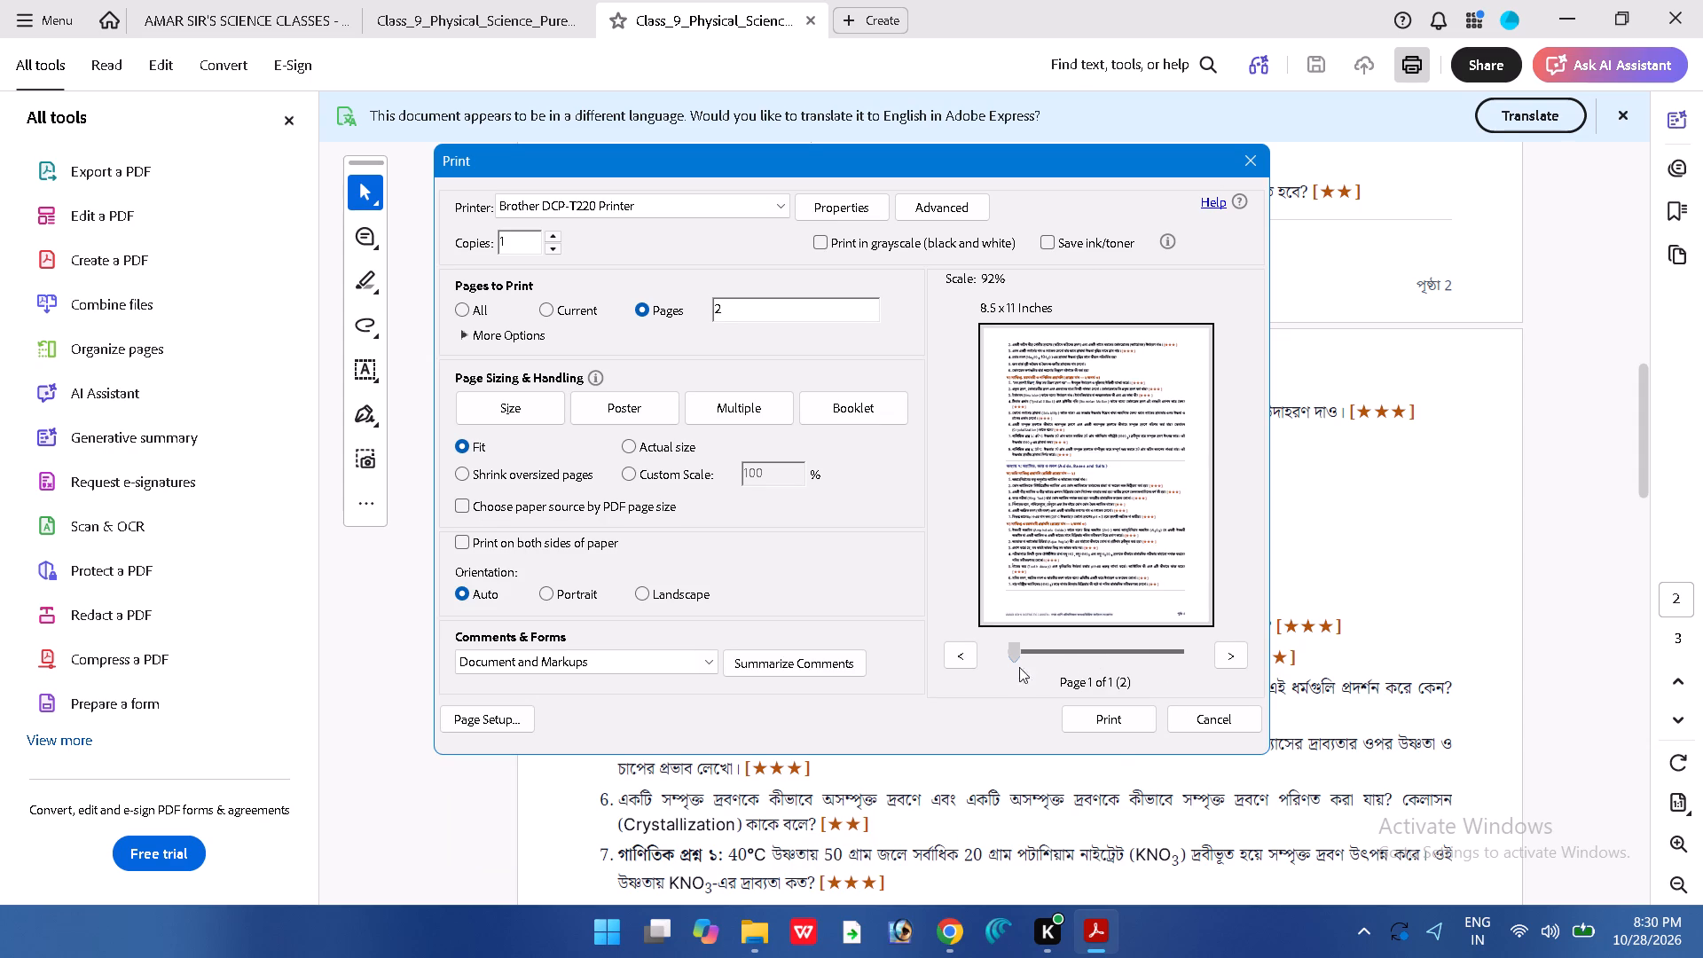
click(1220, 640)
click(1089, 726)
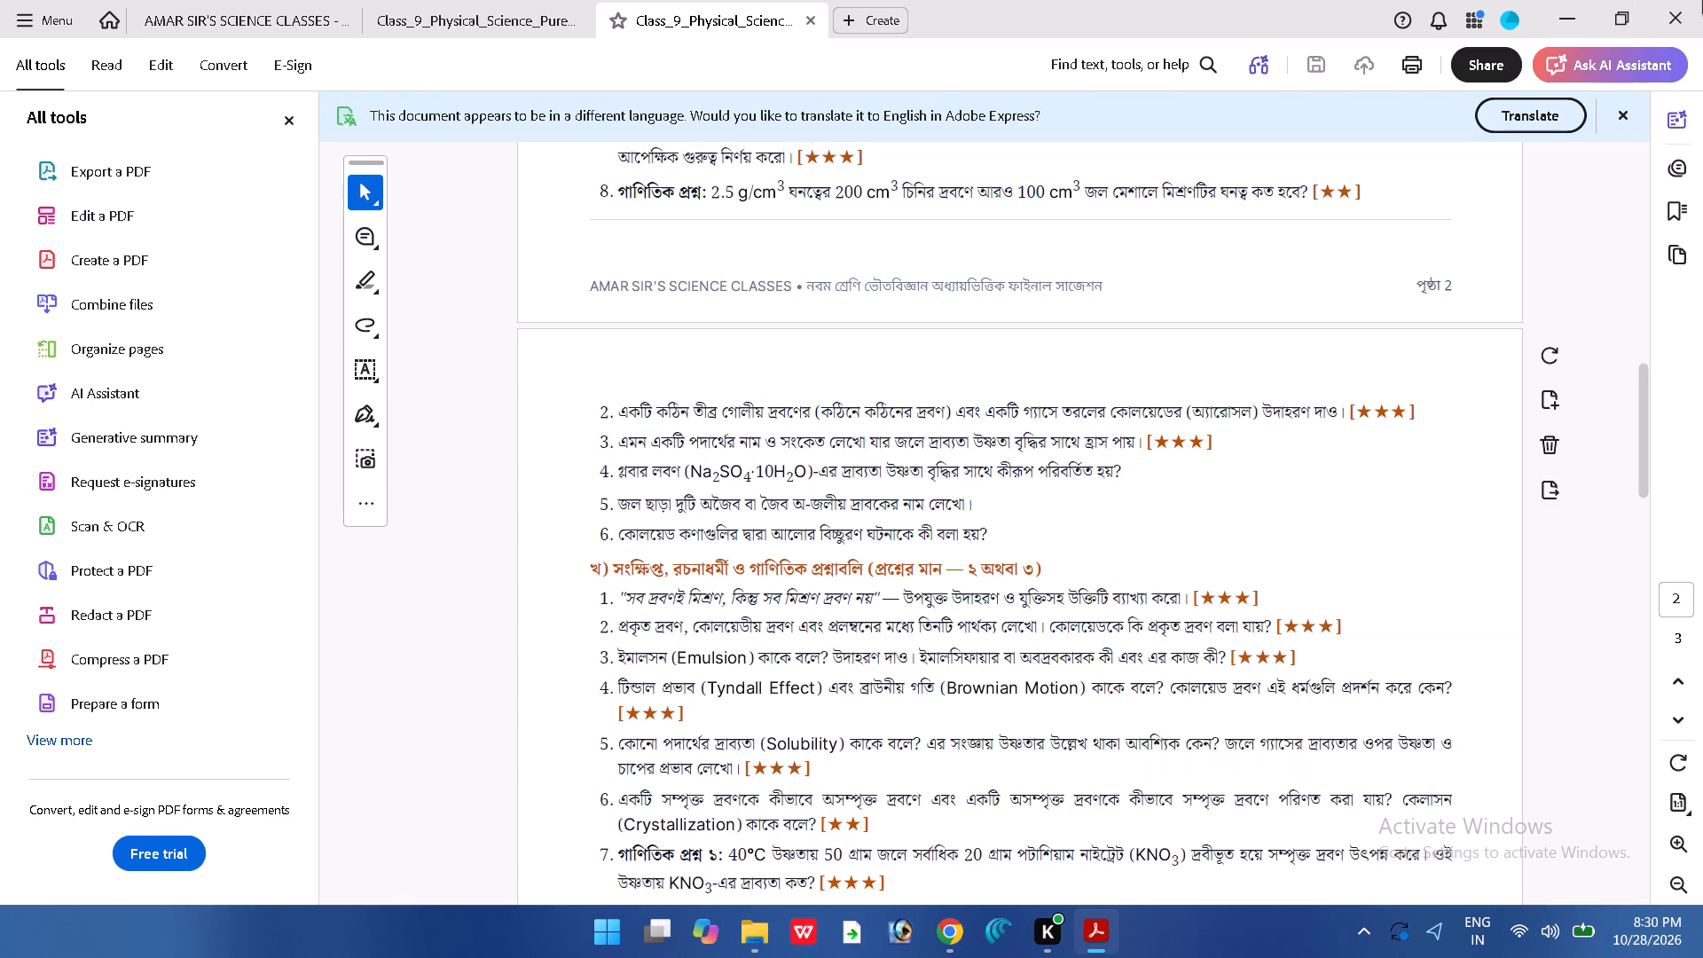
Close the three-page PDF, look back through the four-page PDF, and close Adobe Acrobat.
click(813, 22)
scroll(1287, 536, up, 7)
scroll(1287, 535, down, 1)
scroll(1287, 535, up, 18)
scroll(1287, 531, up, 5)
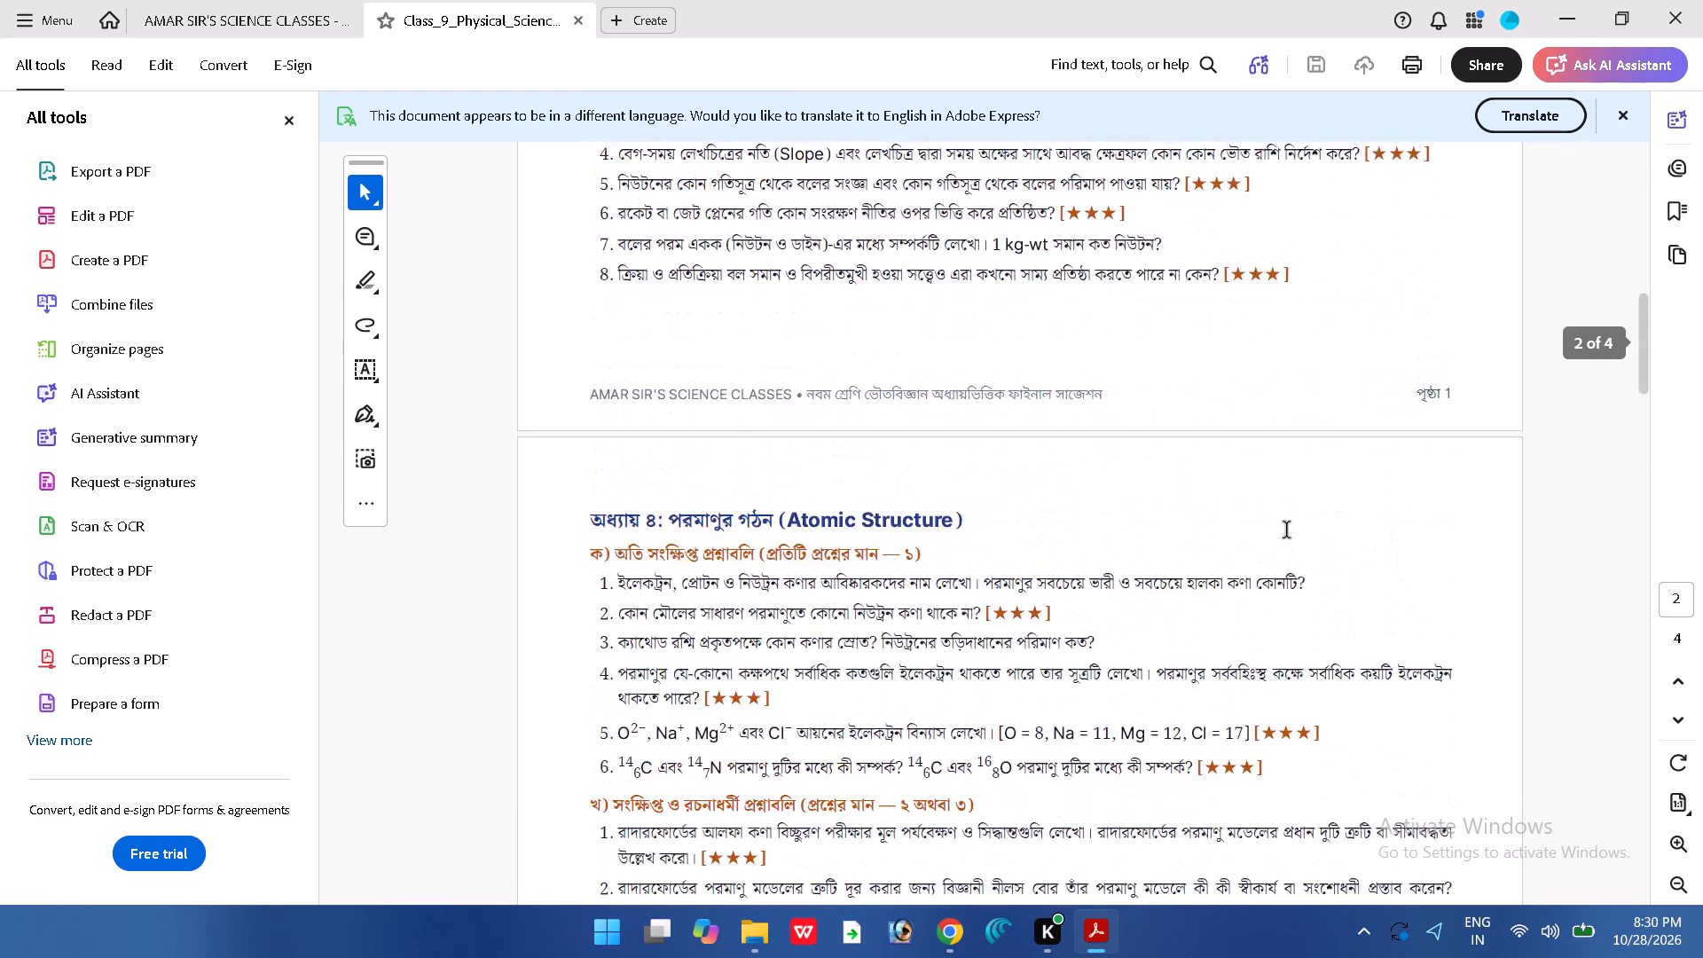
scroll(1287, 531, up, 5)
click(1679, 13)
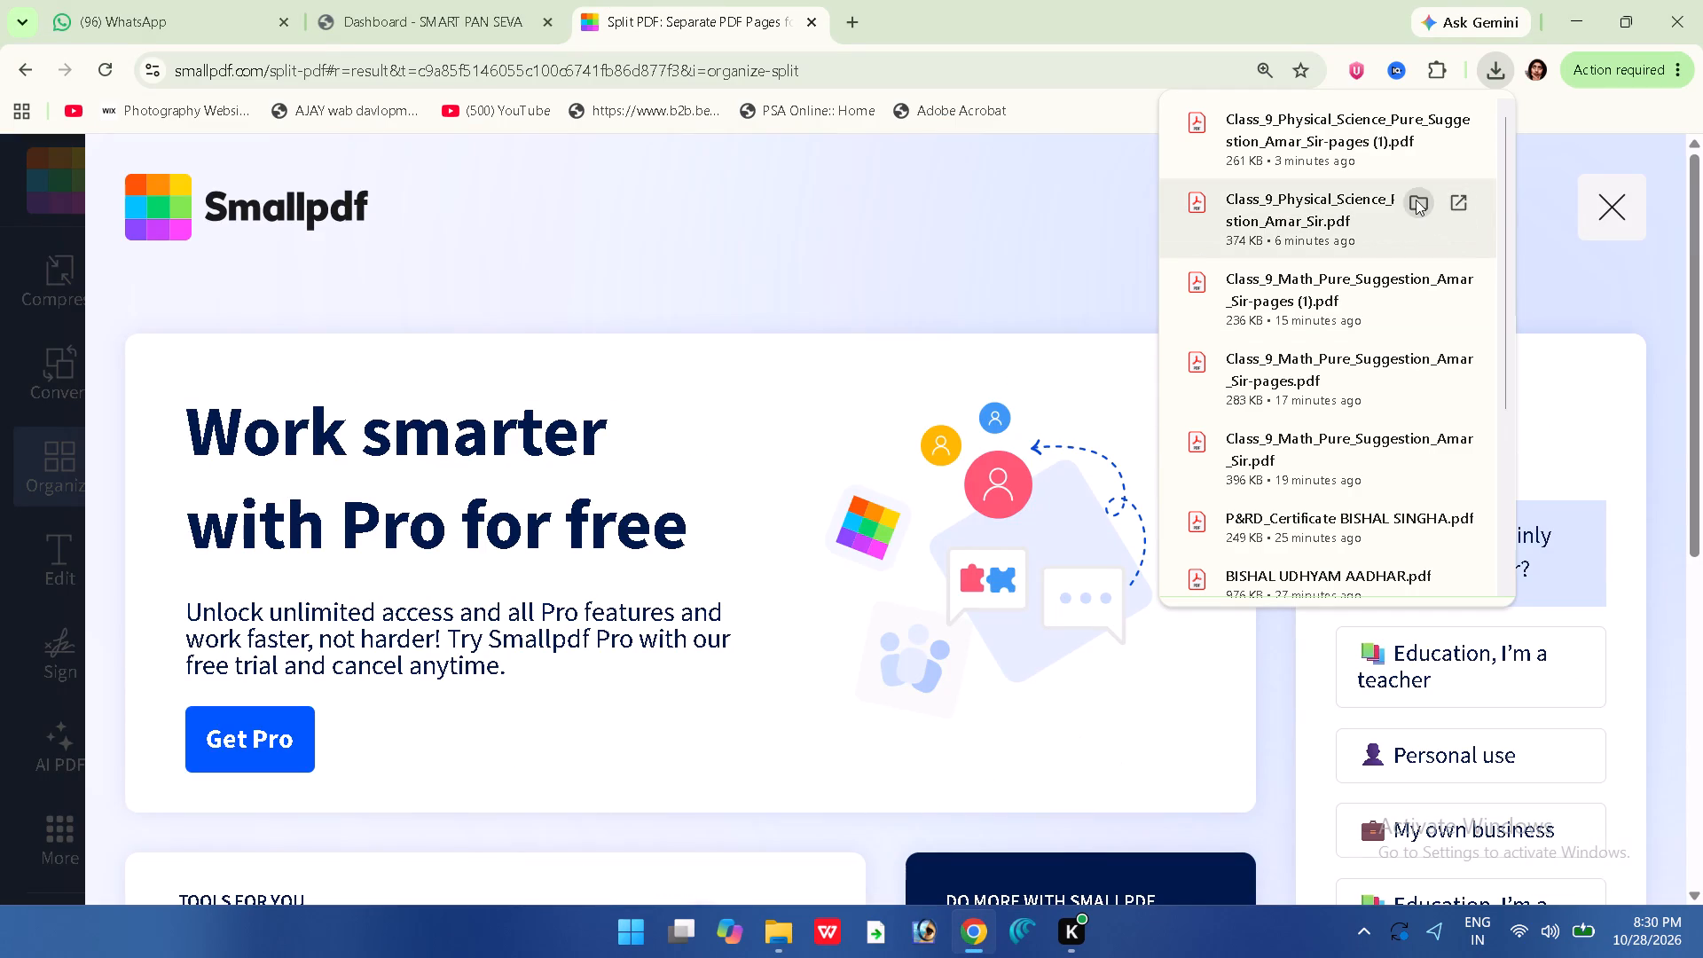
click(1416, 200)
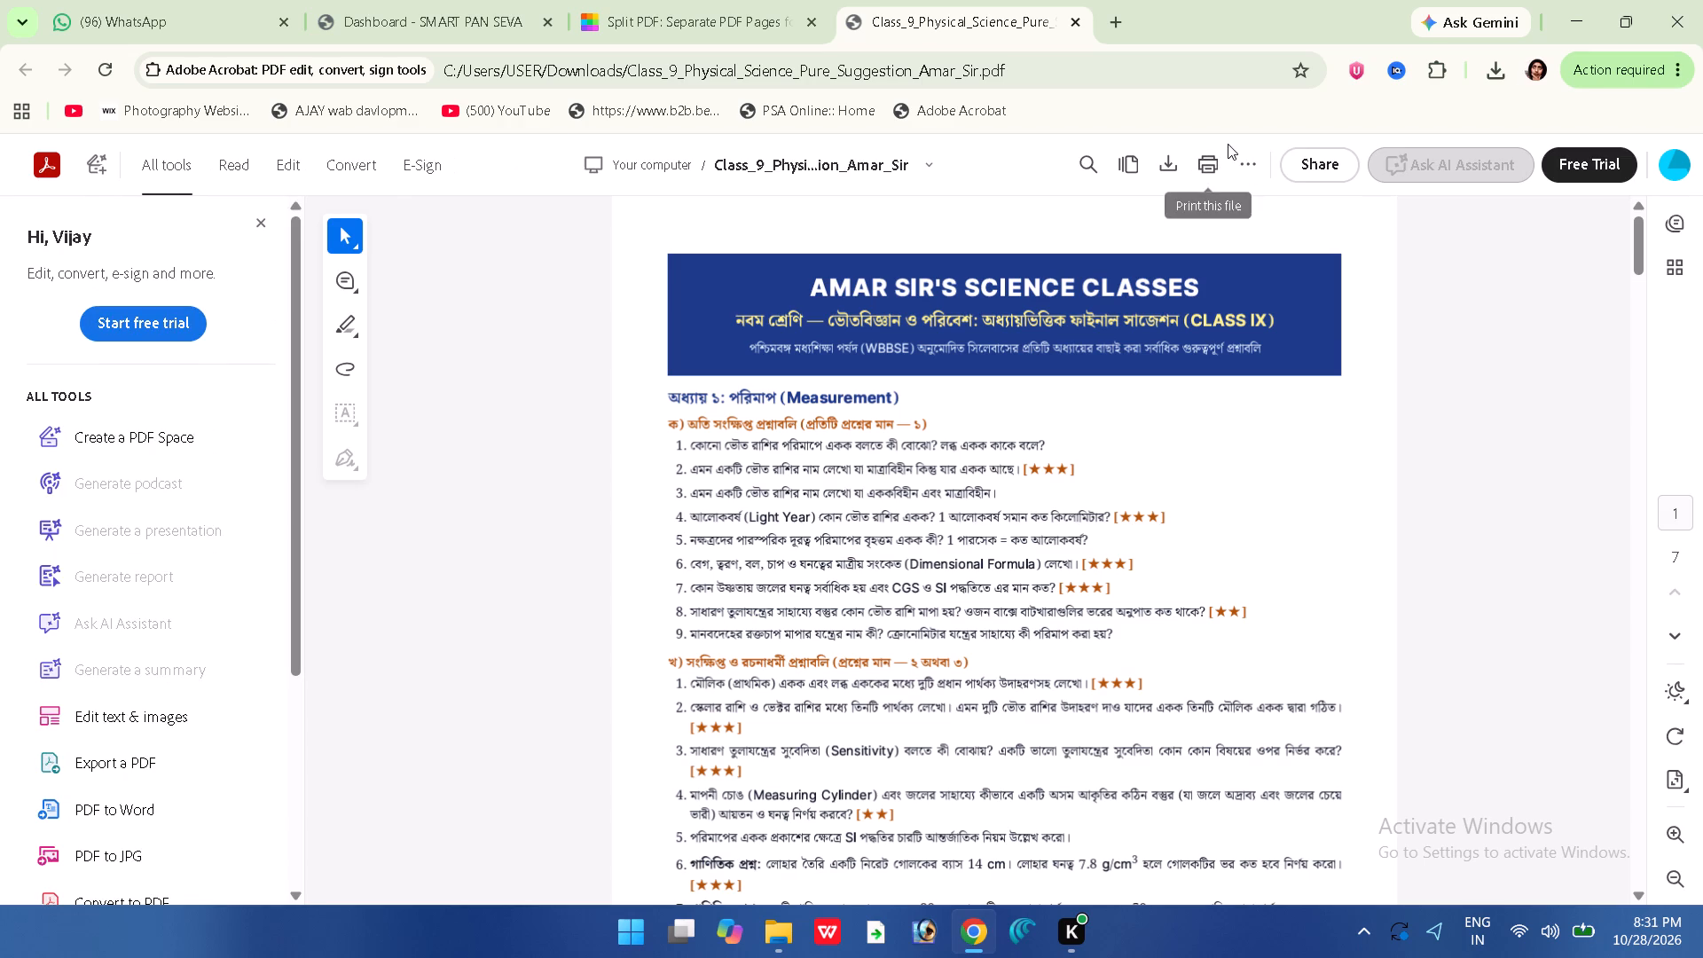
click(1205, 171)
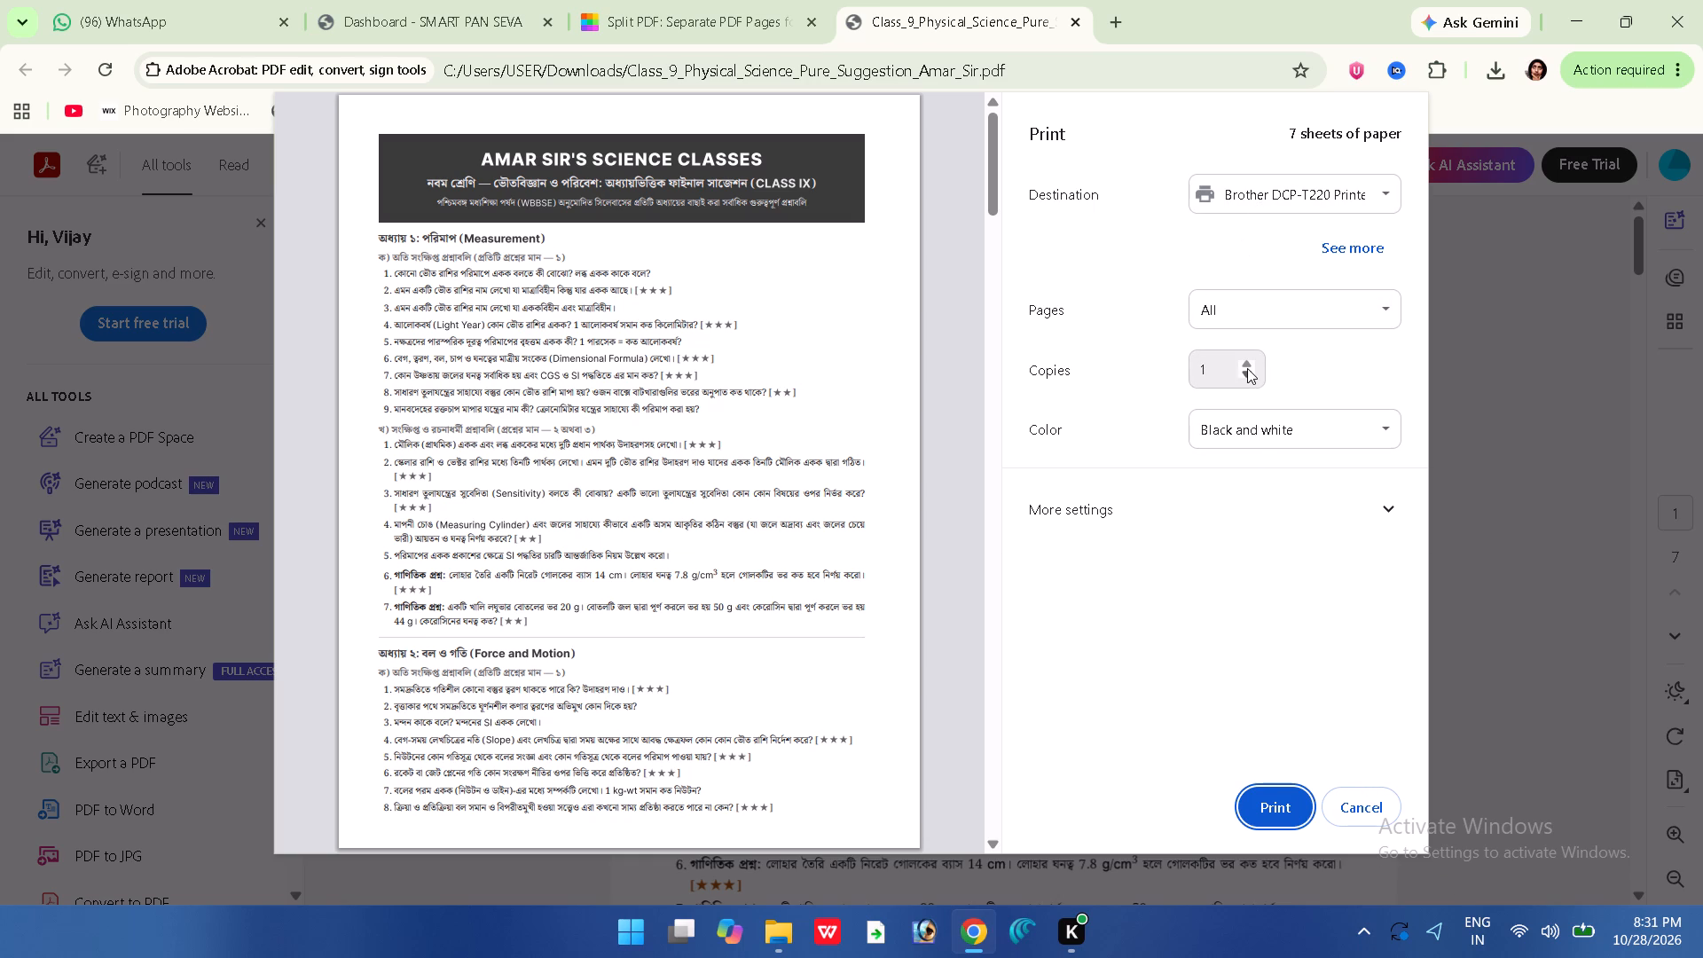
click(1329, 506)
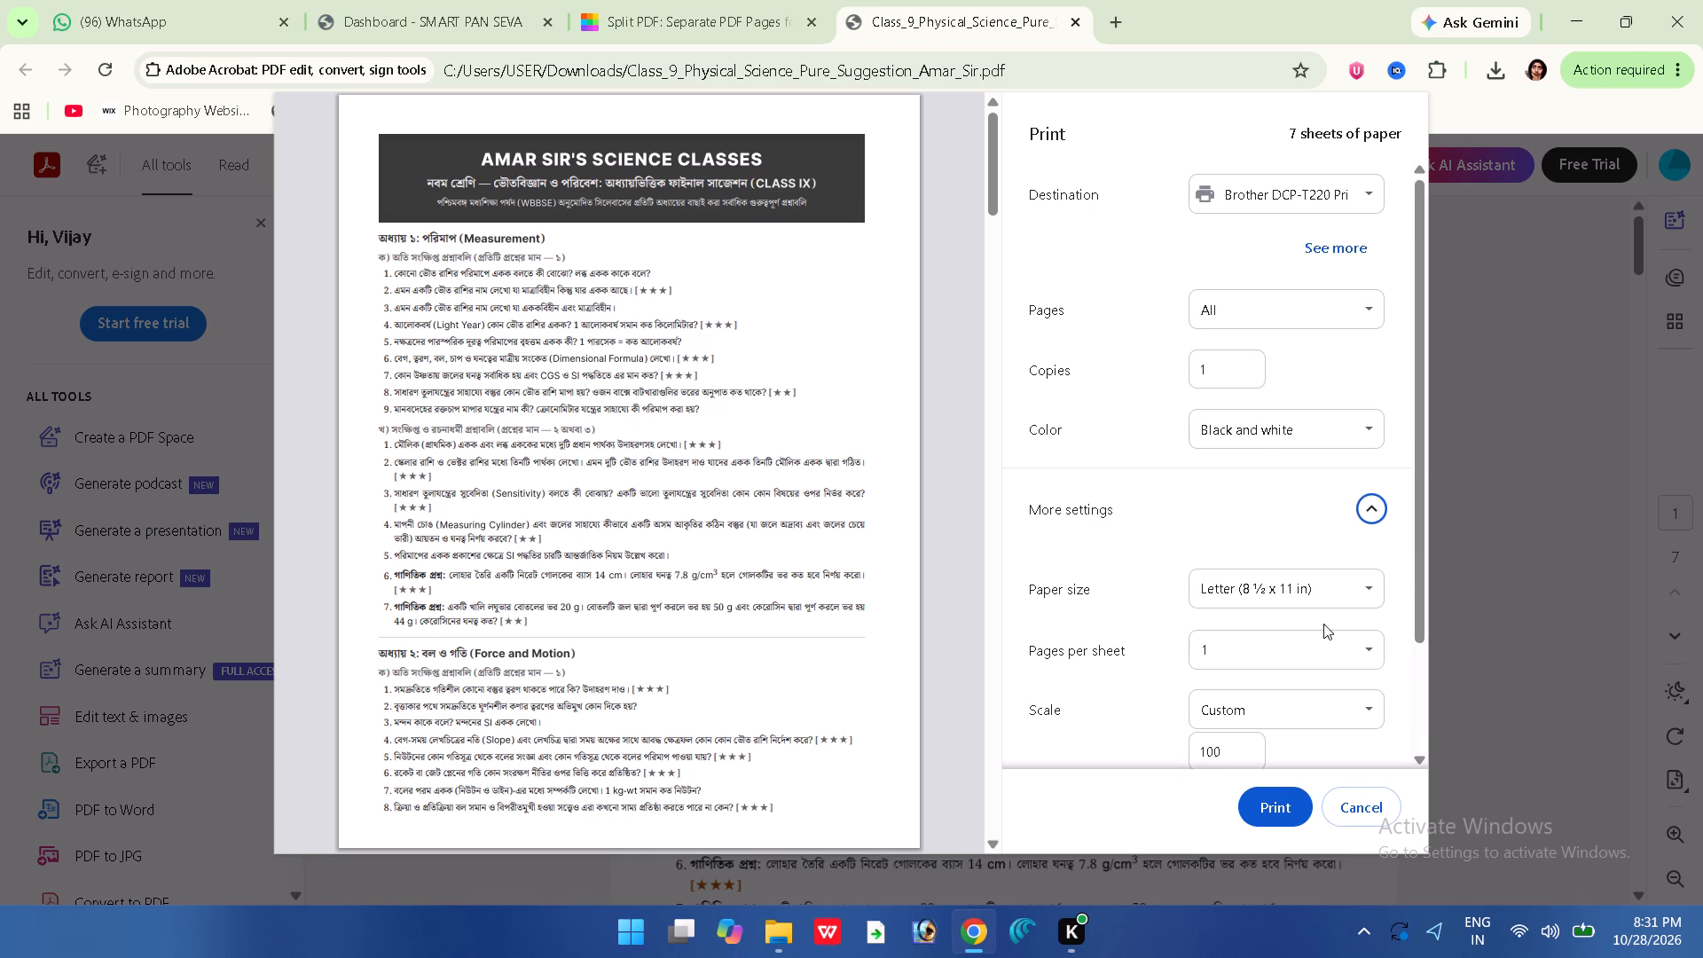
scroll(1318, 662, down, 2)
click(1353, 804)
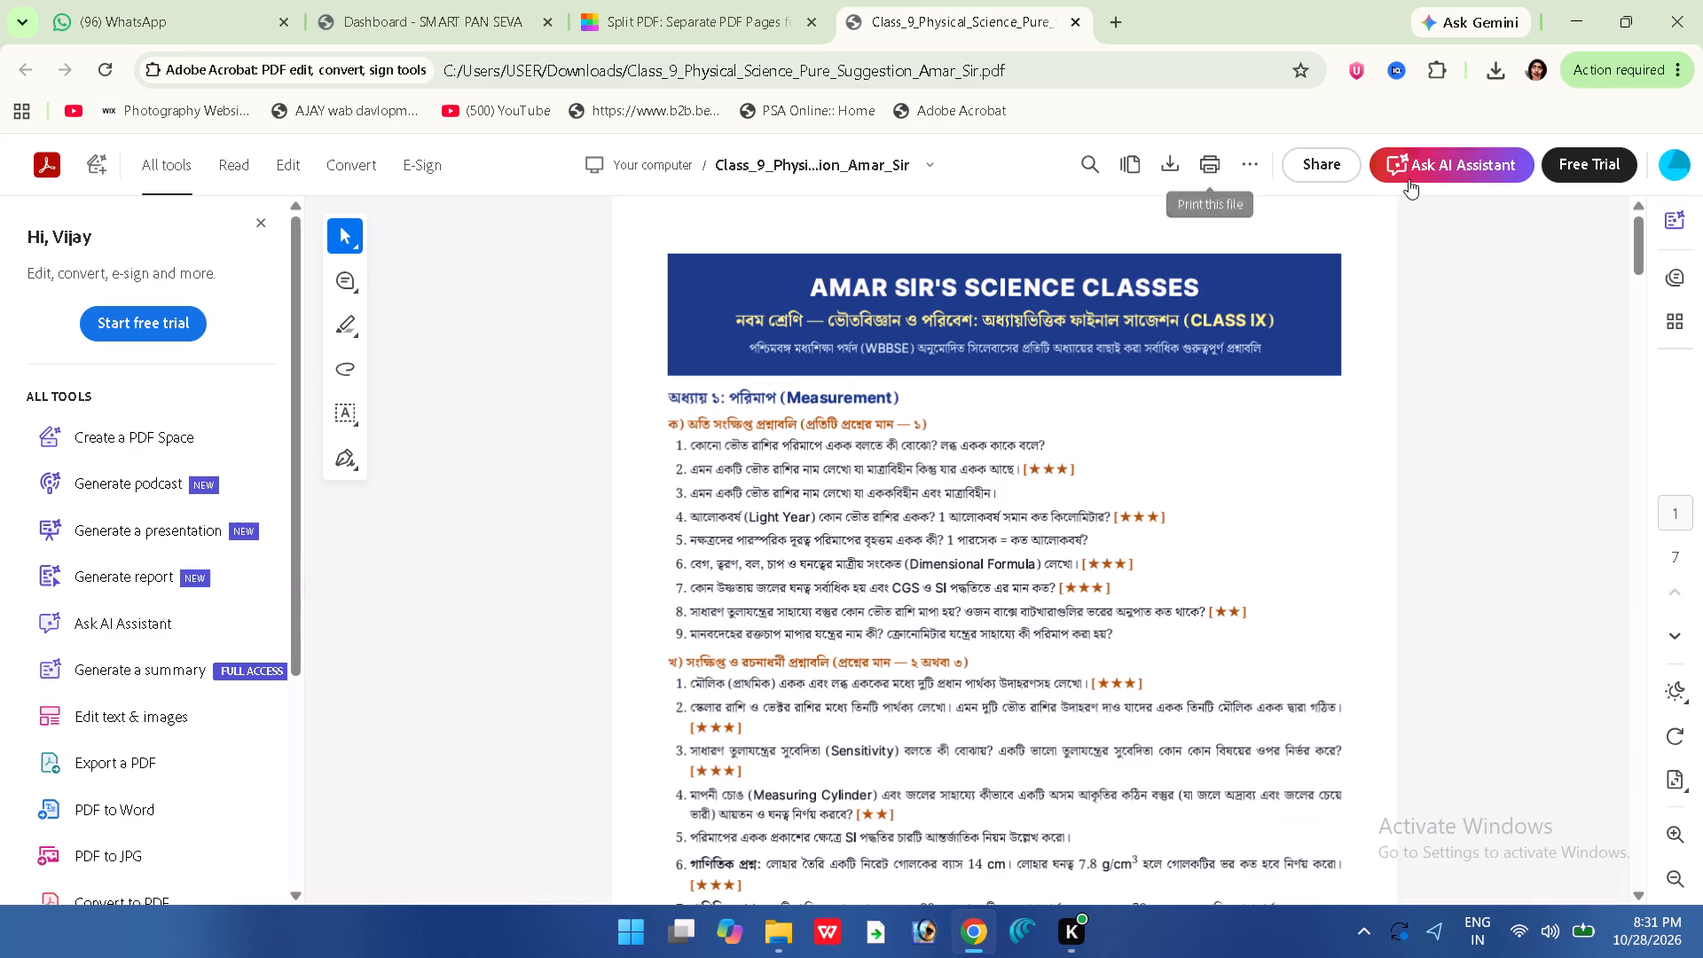
Locate the downloaded Class_9_Physical_Science_Pure_Suggestion_Amar_Sir-pages.pdf in its folder and open it in Adobe Acrobat.
click(1471, 69)
click(1484, 64)
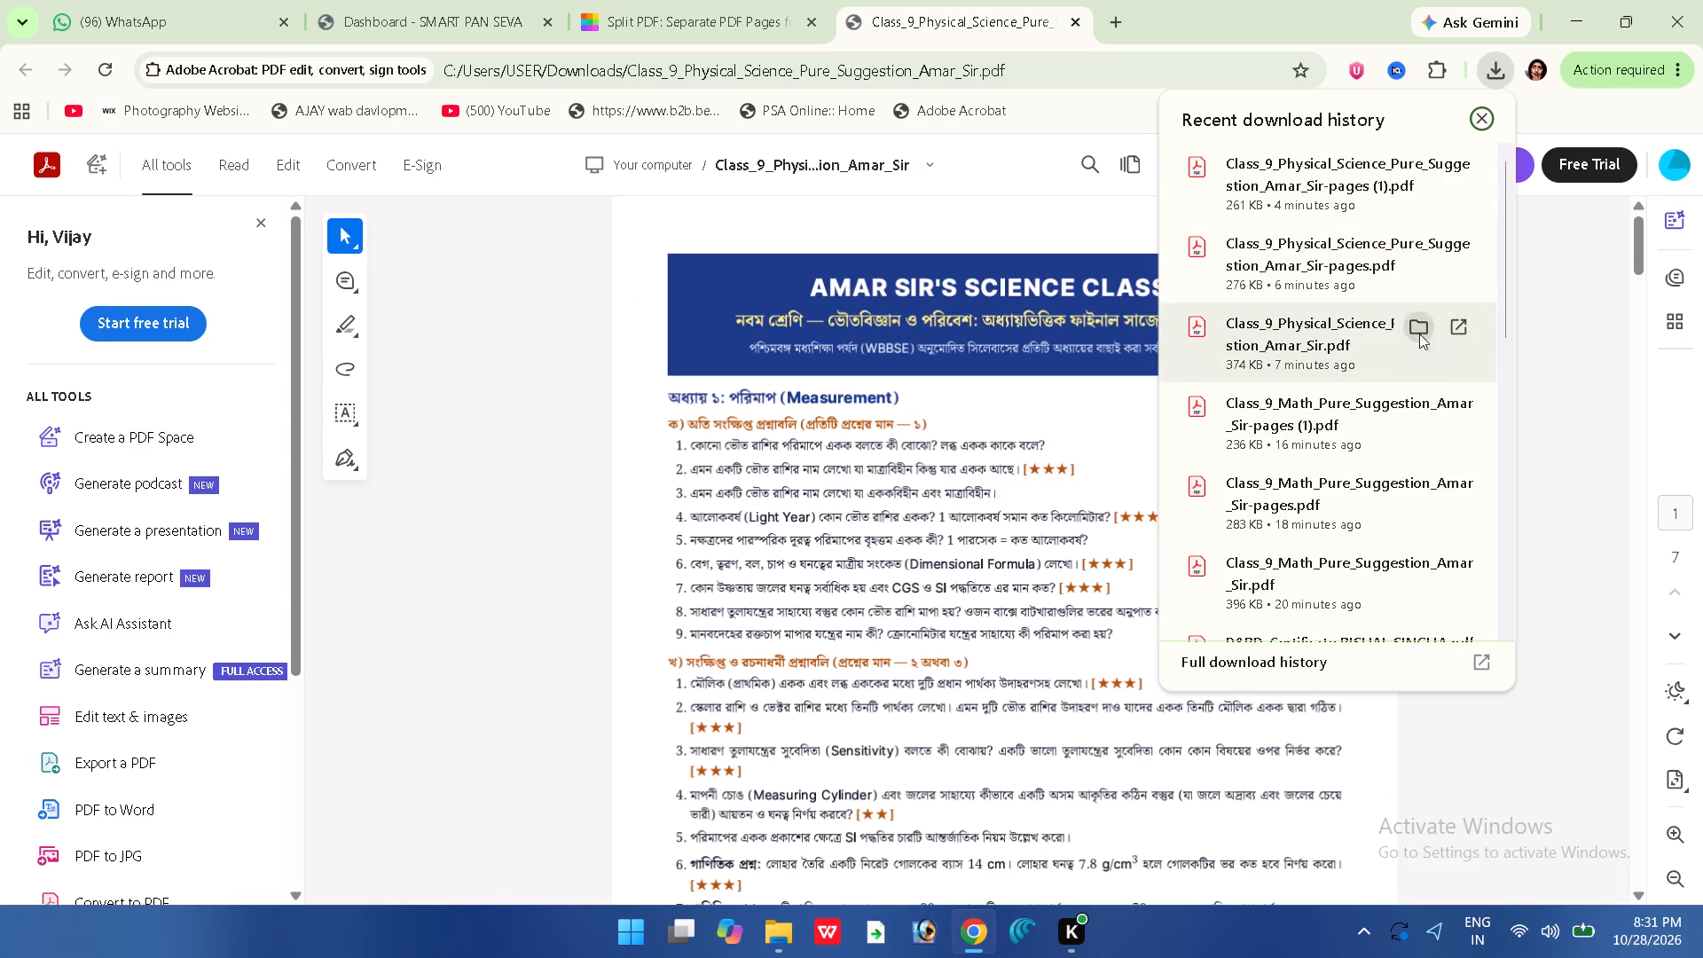
click(1415, 243)
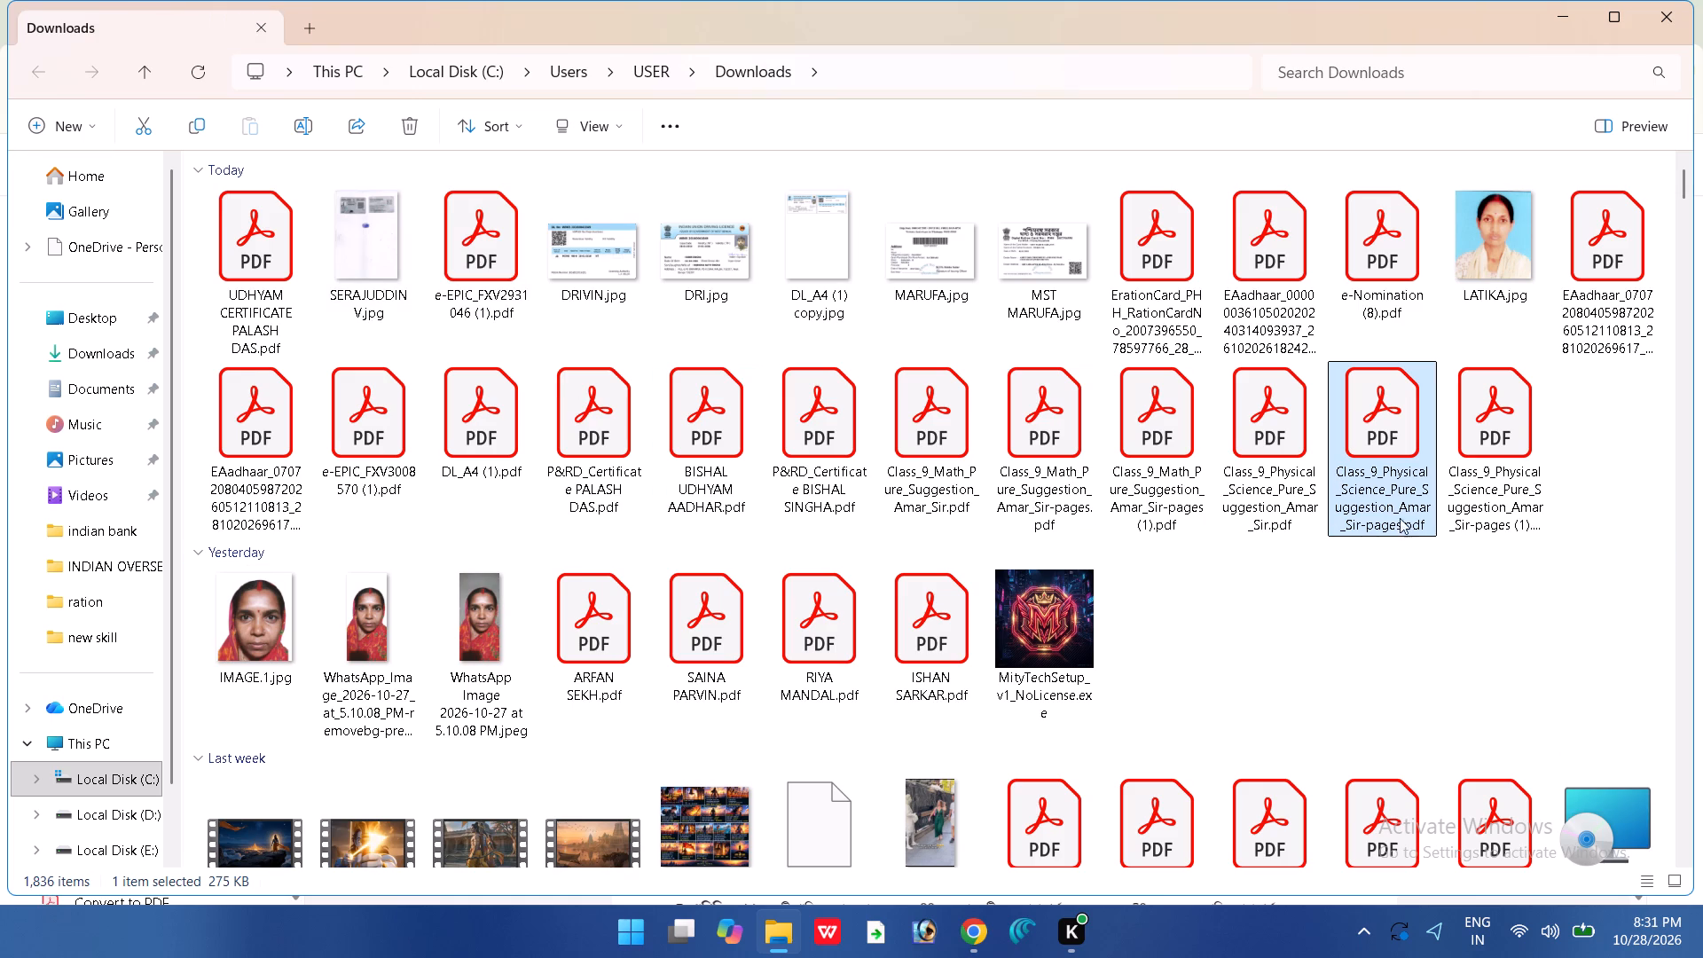
double_click(1385, 469)
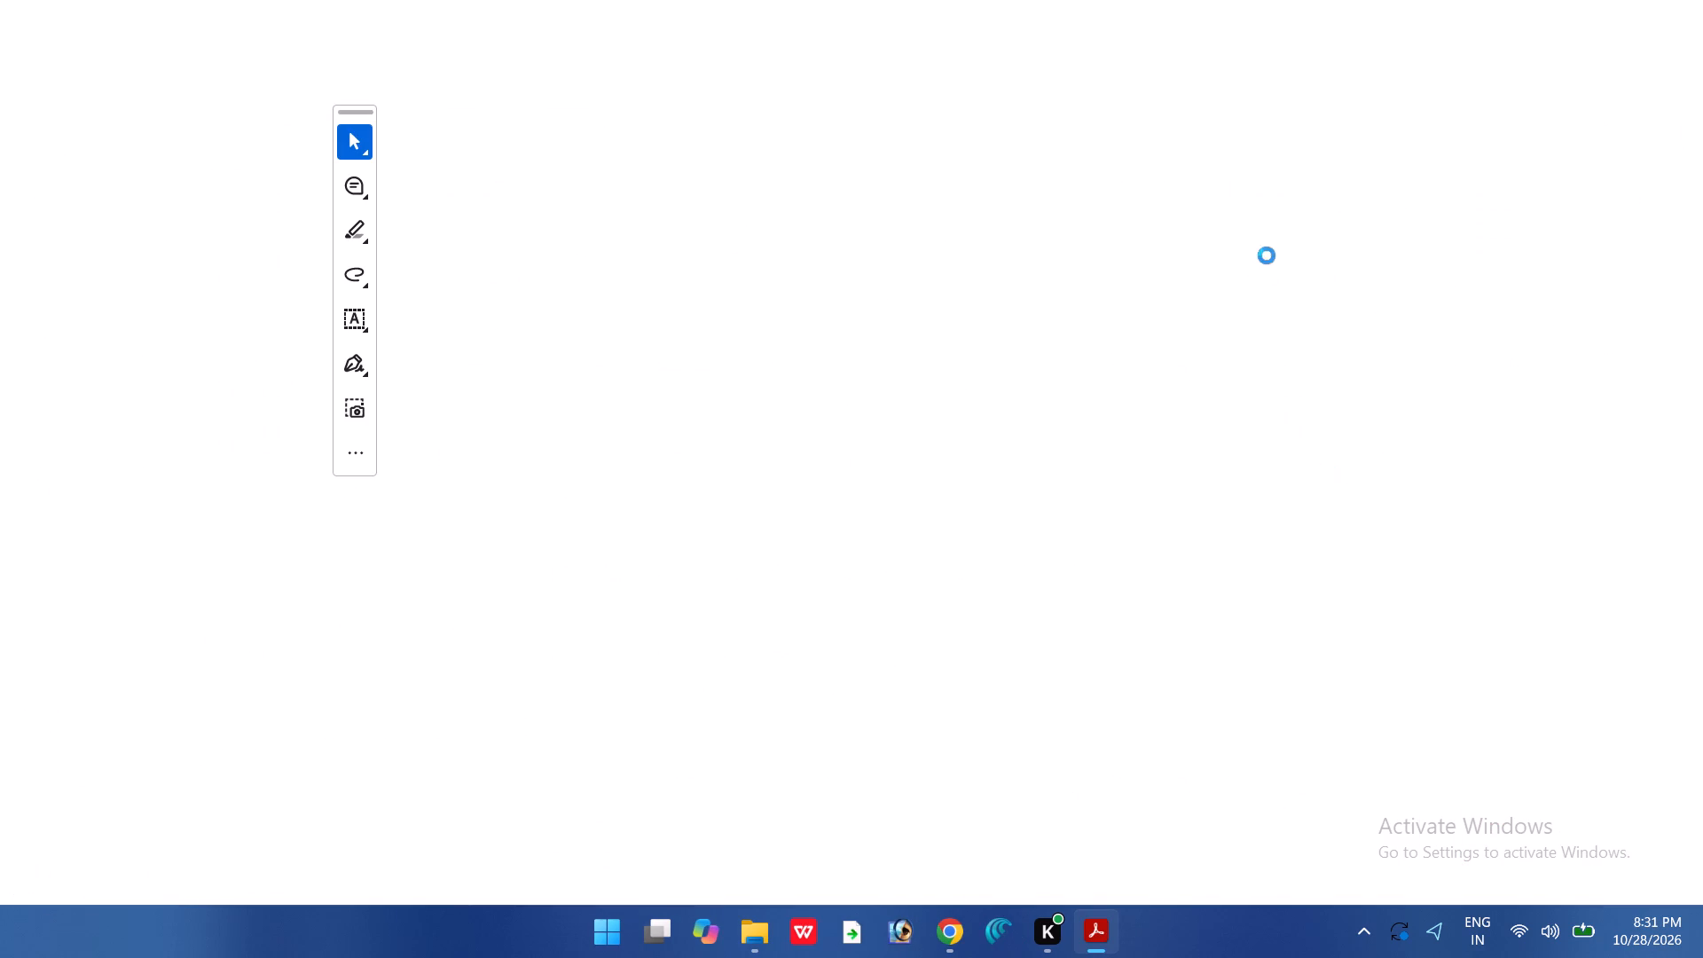
Print only page 1 of the four-page PDF on the Brother DCP-T220 with the color mode set to Grayscale.
click(1403, 59)
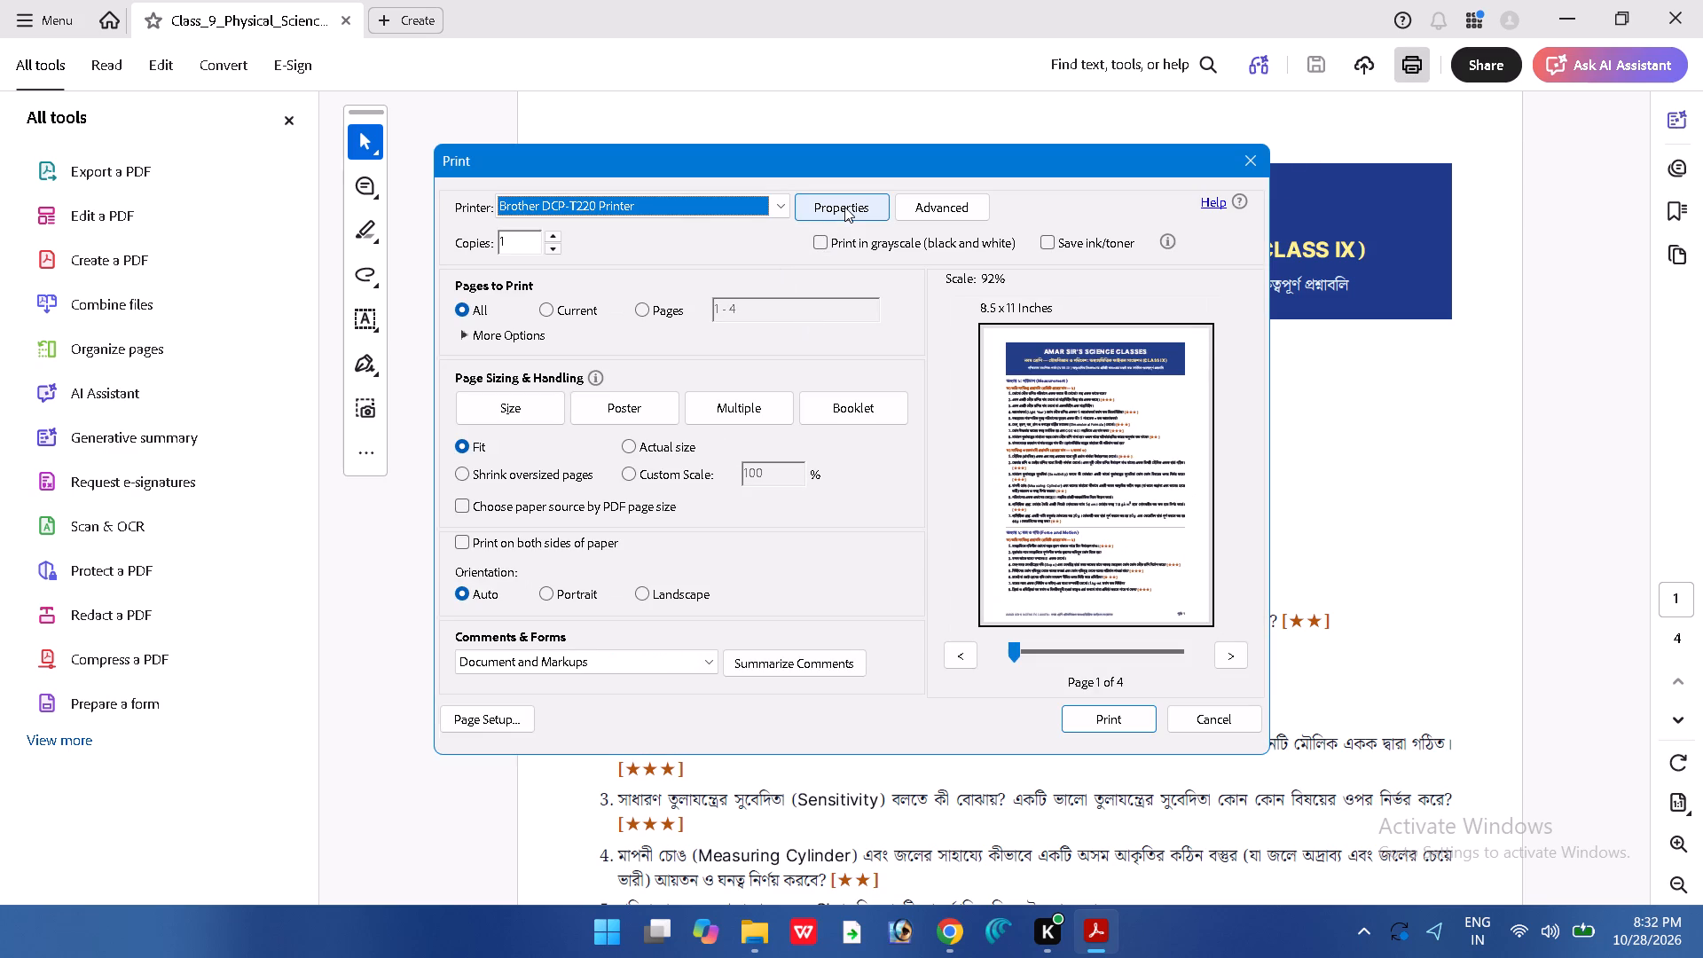
click(654, 307)
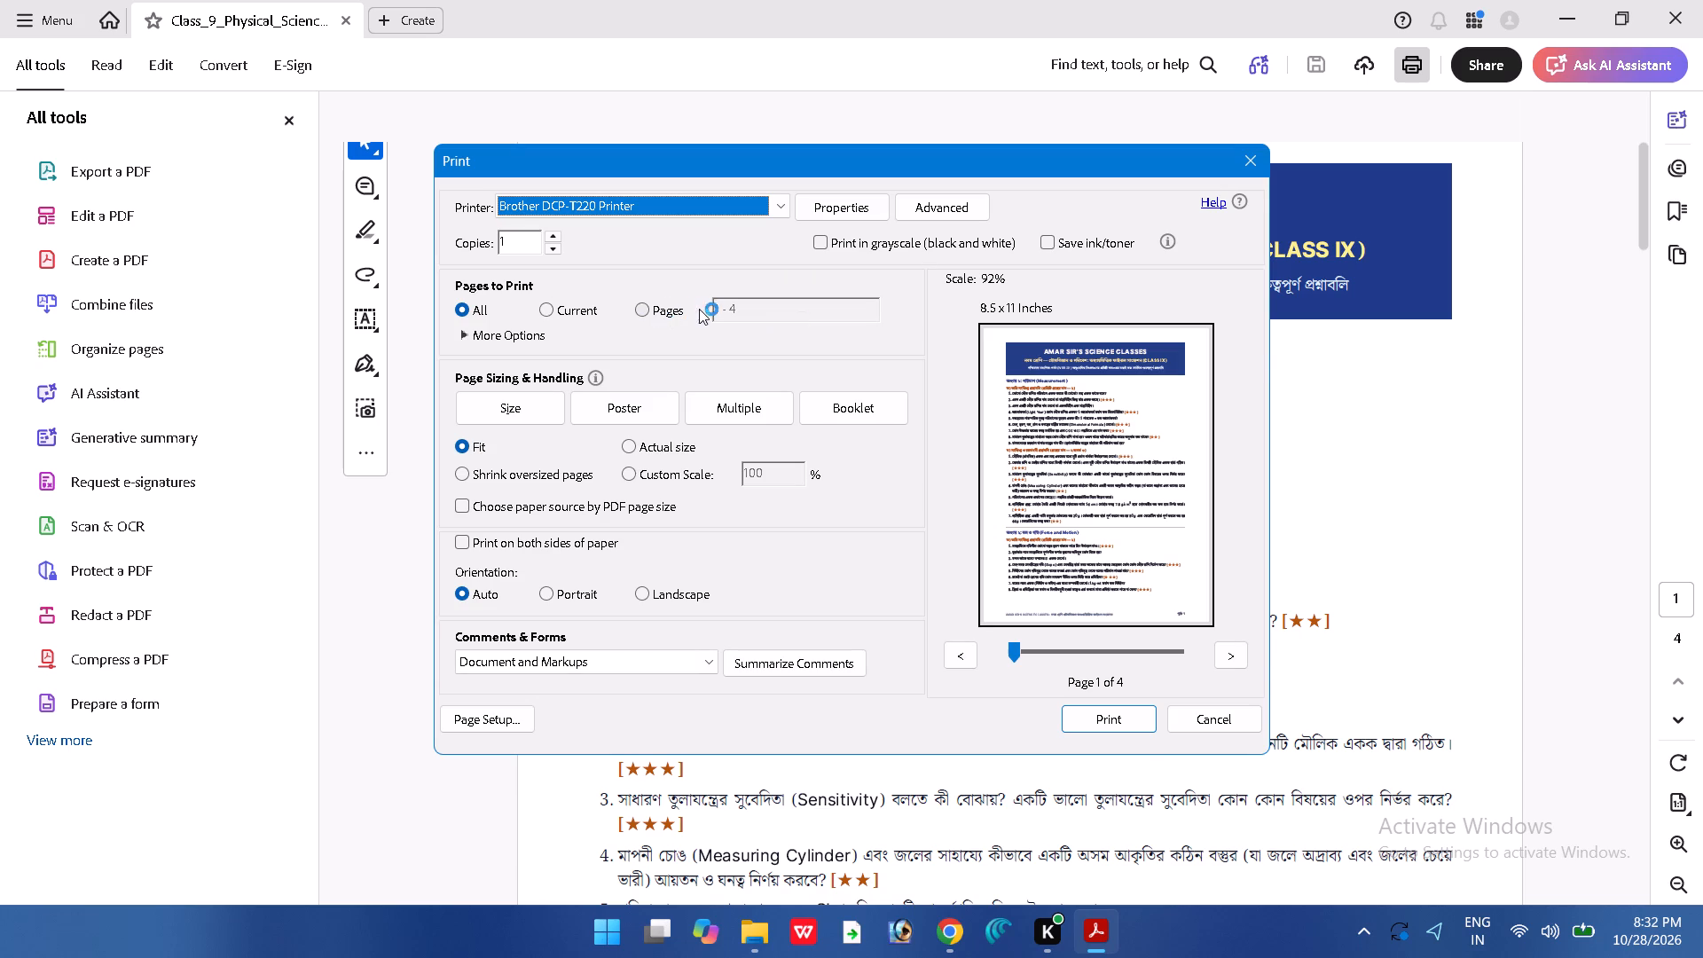
click(765, 310)
key(BackSpace)
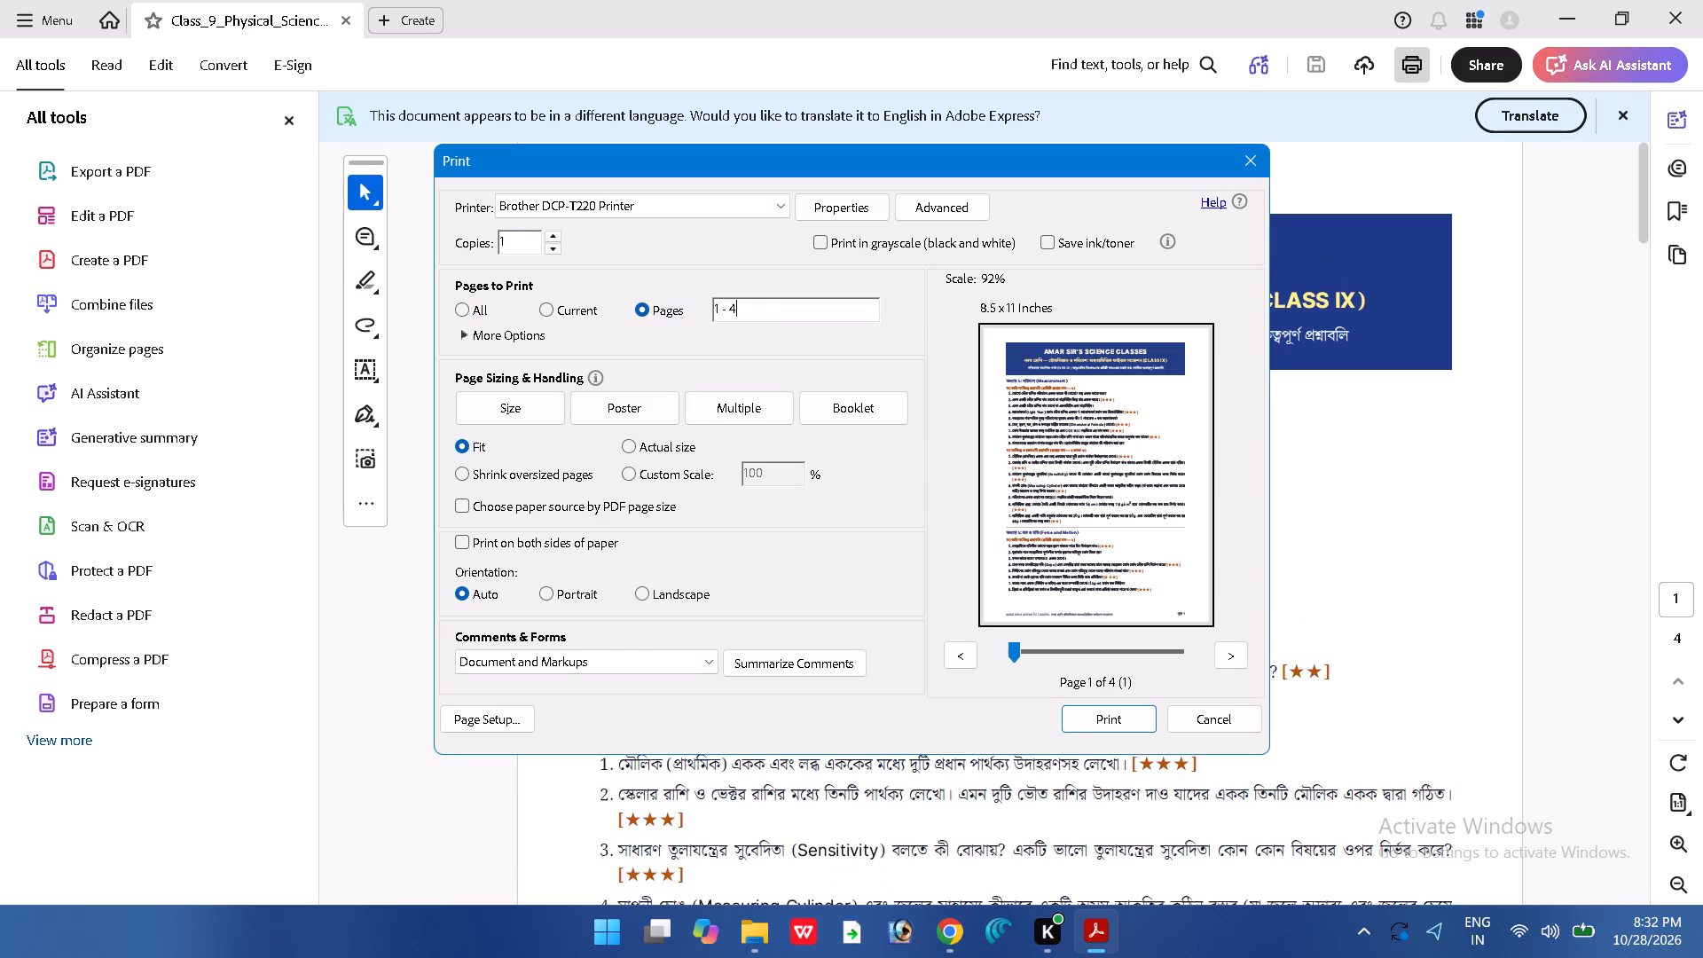
key(BackSpace)
key(1)
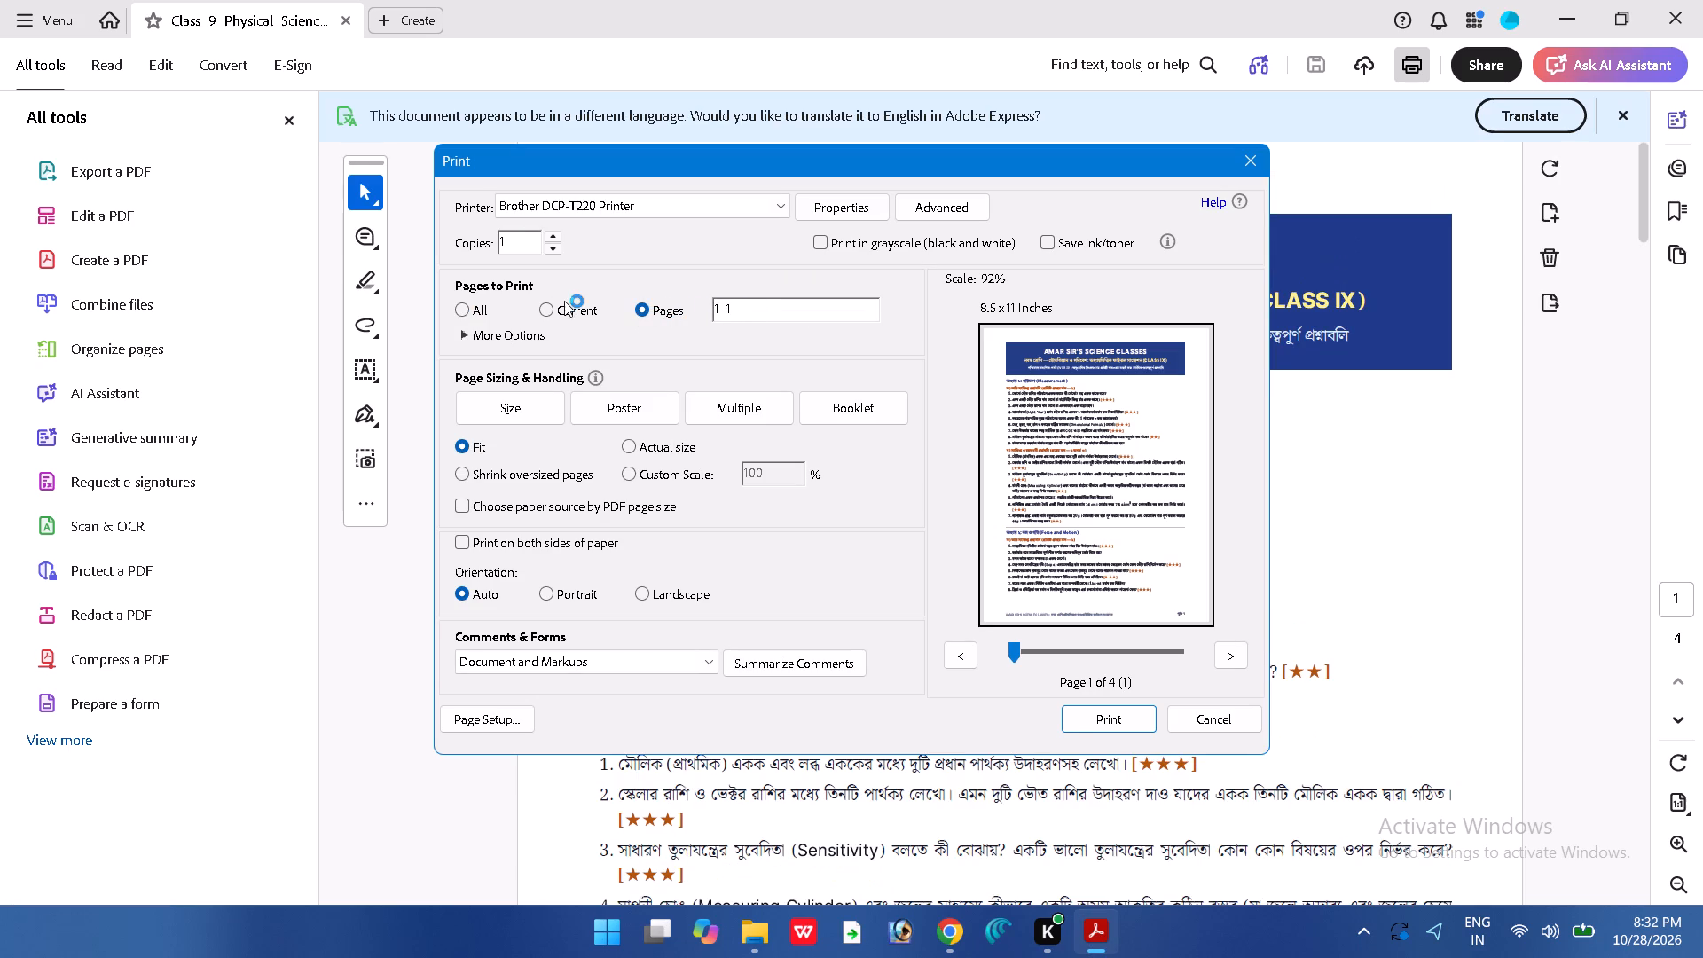
click(827, 212)
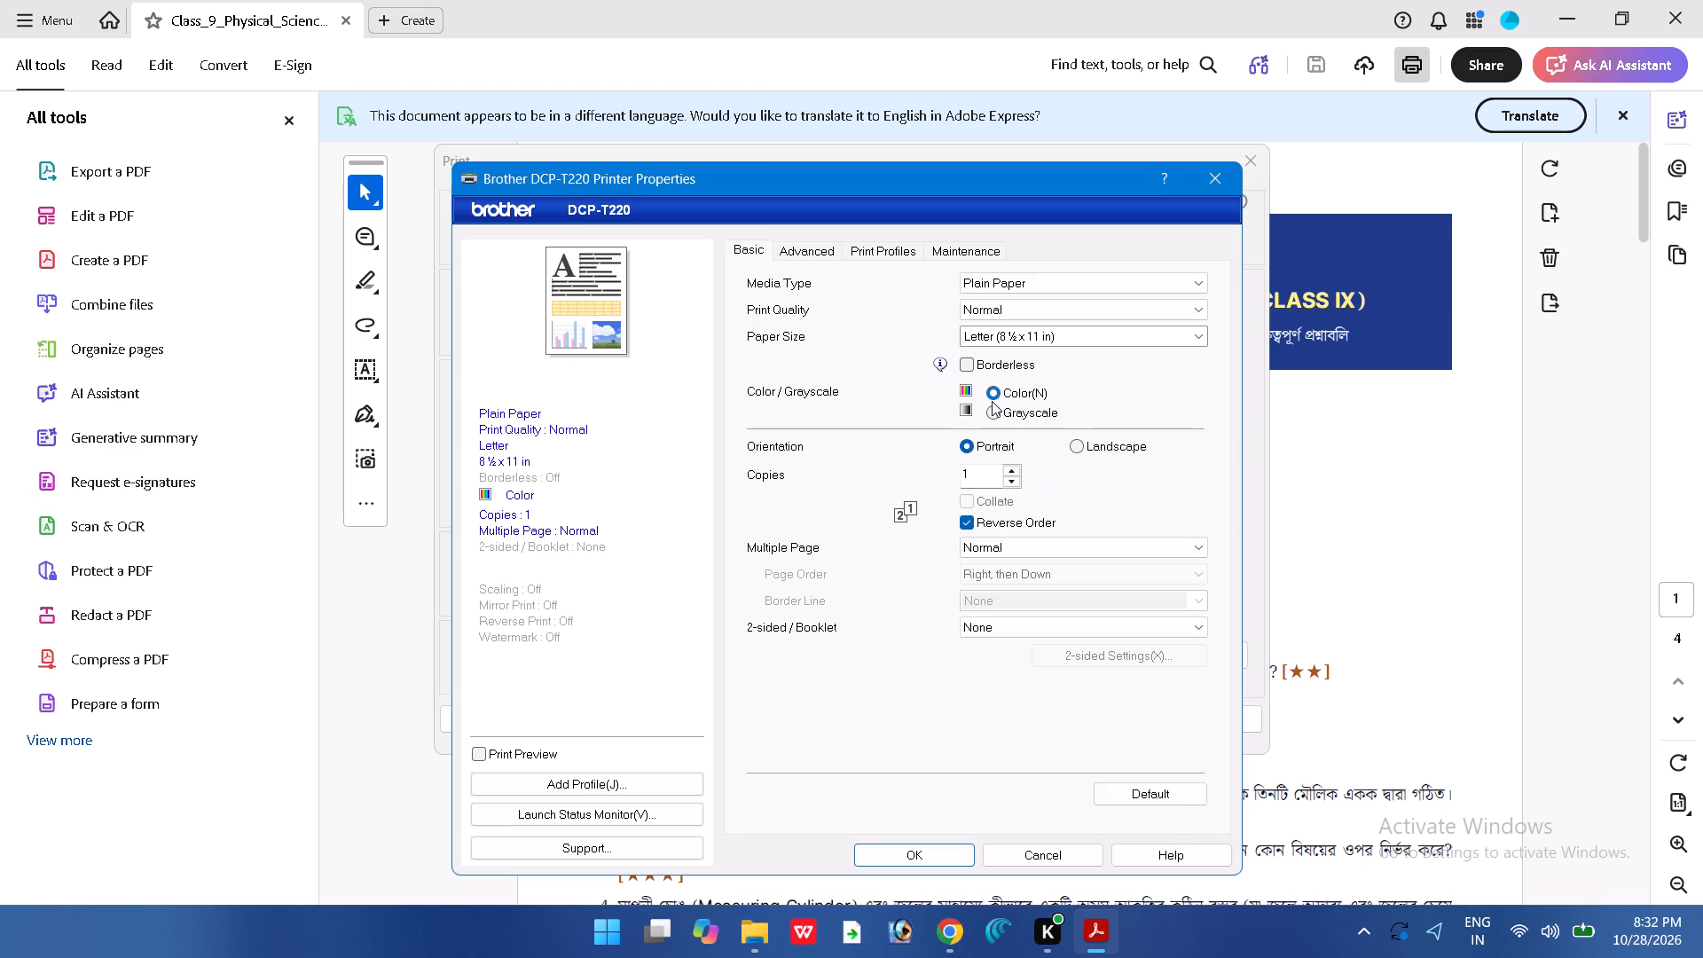
click(992, 401)
click(987, 407)
click(905, 852)
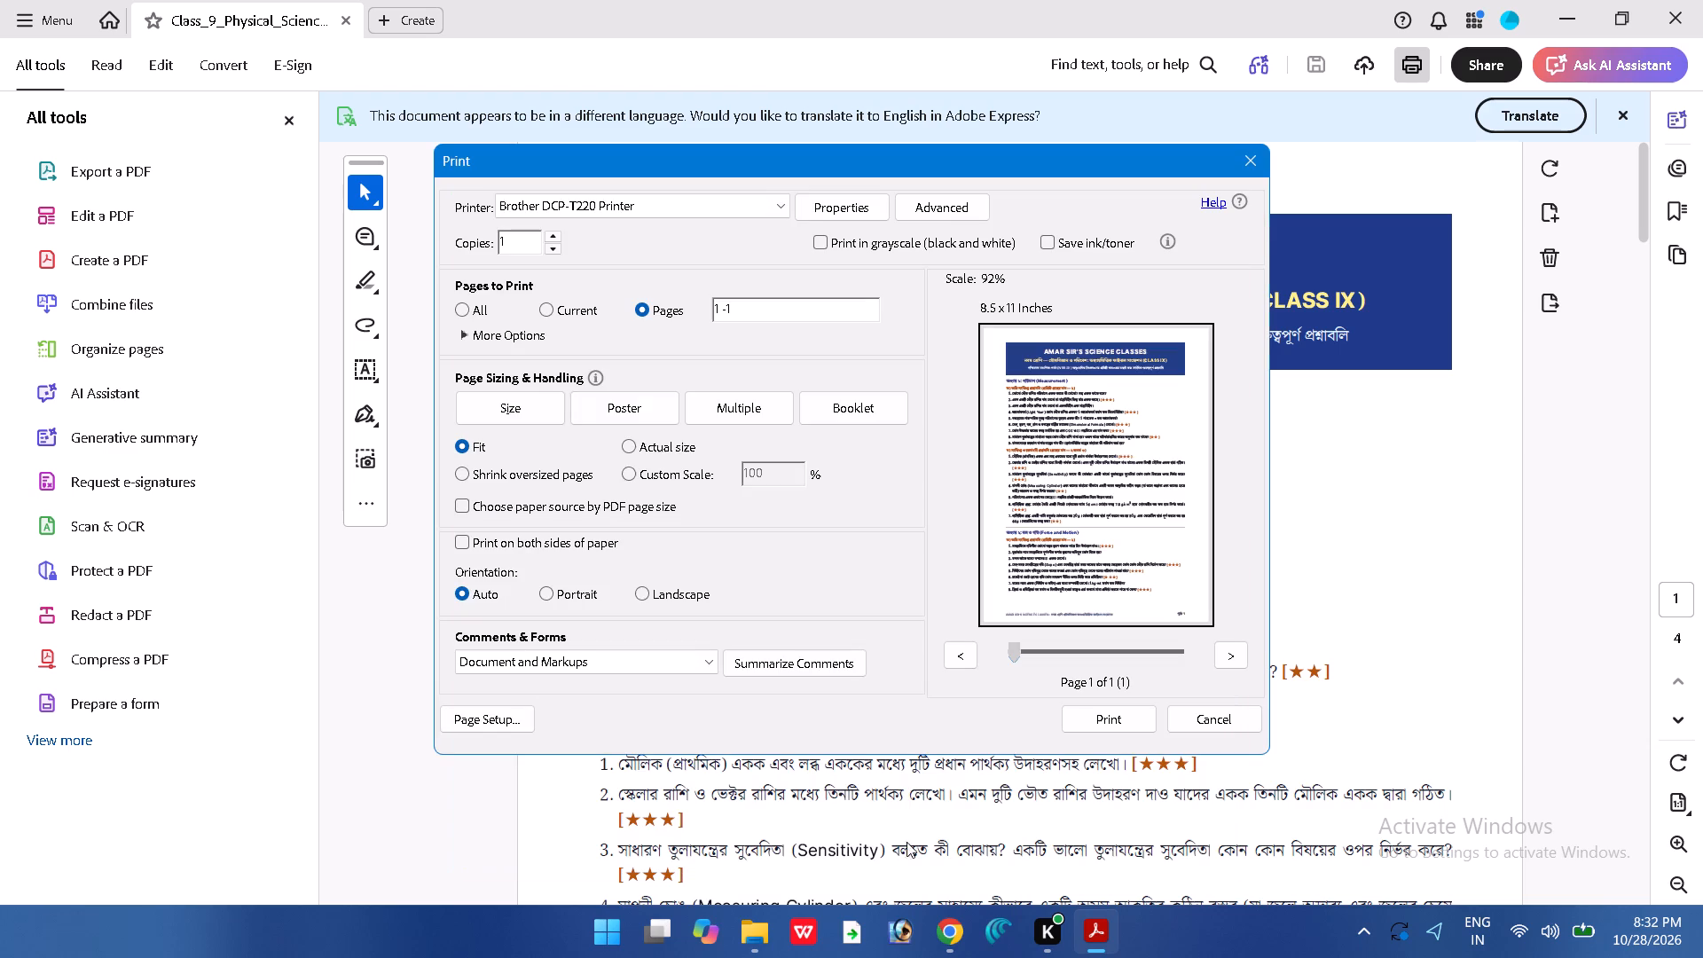
click(1137, 723)
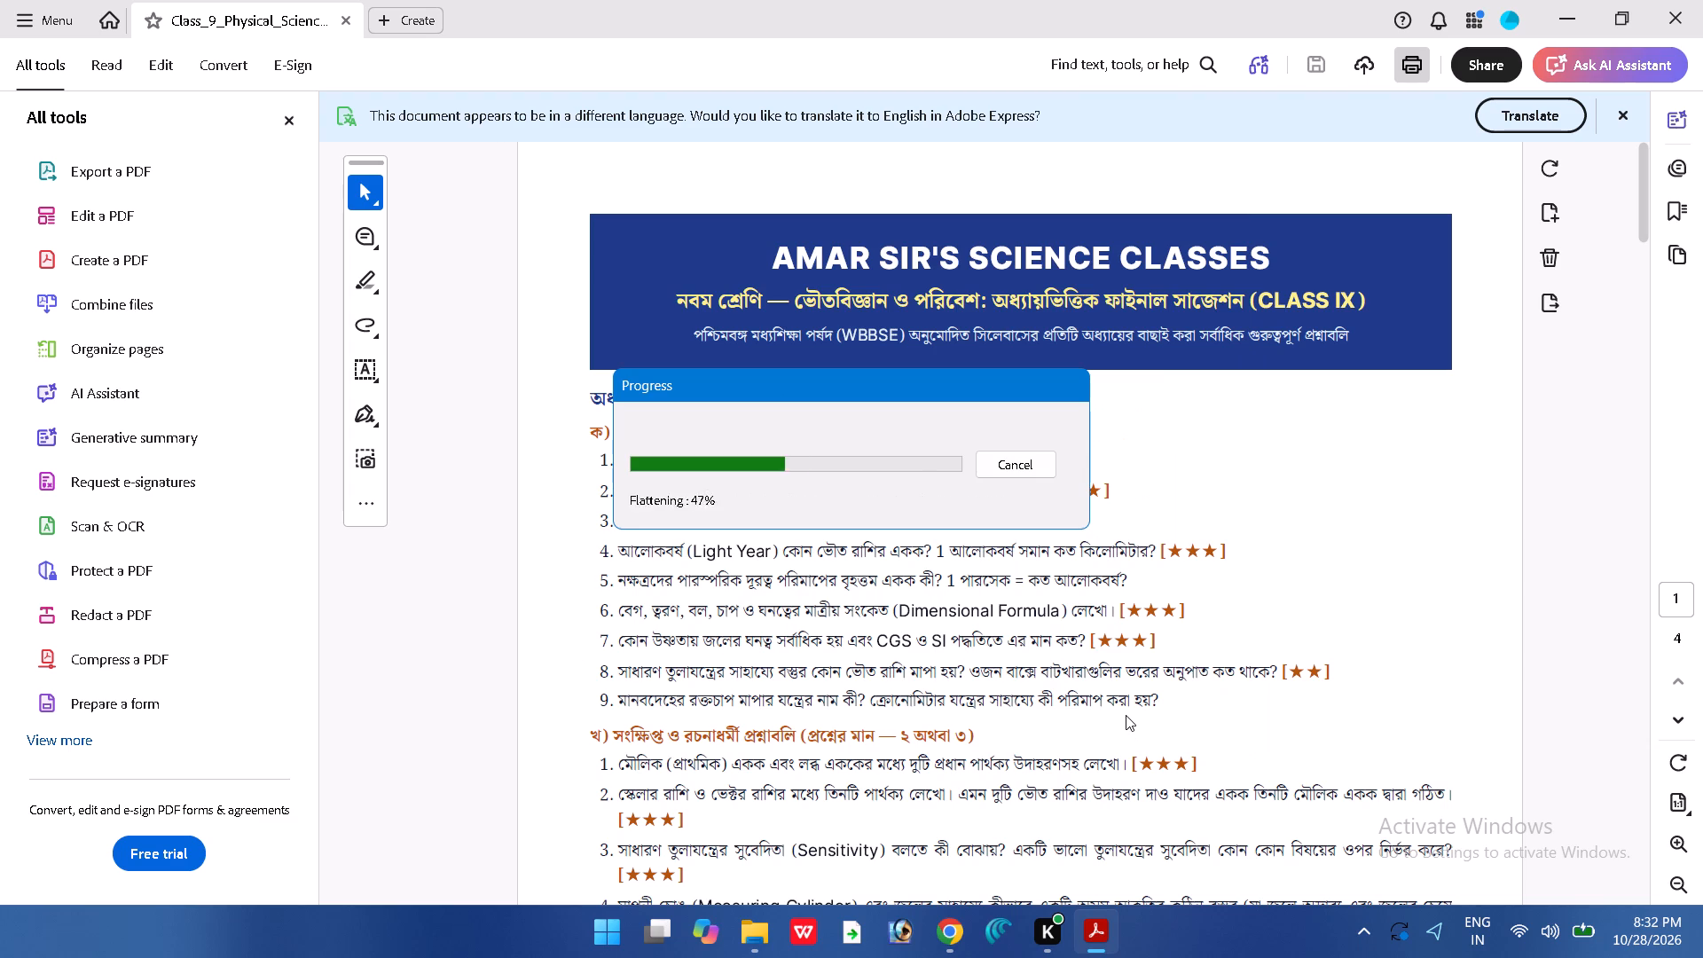
key(w)
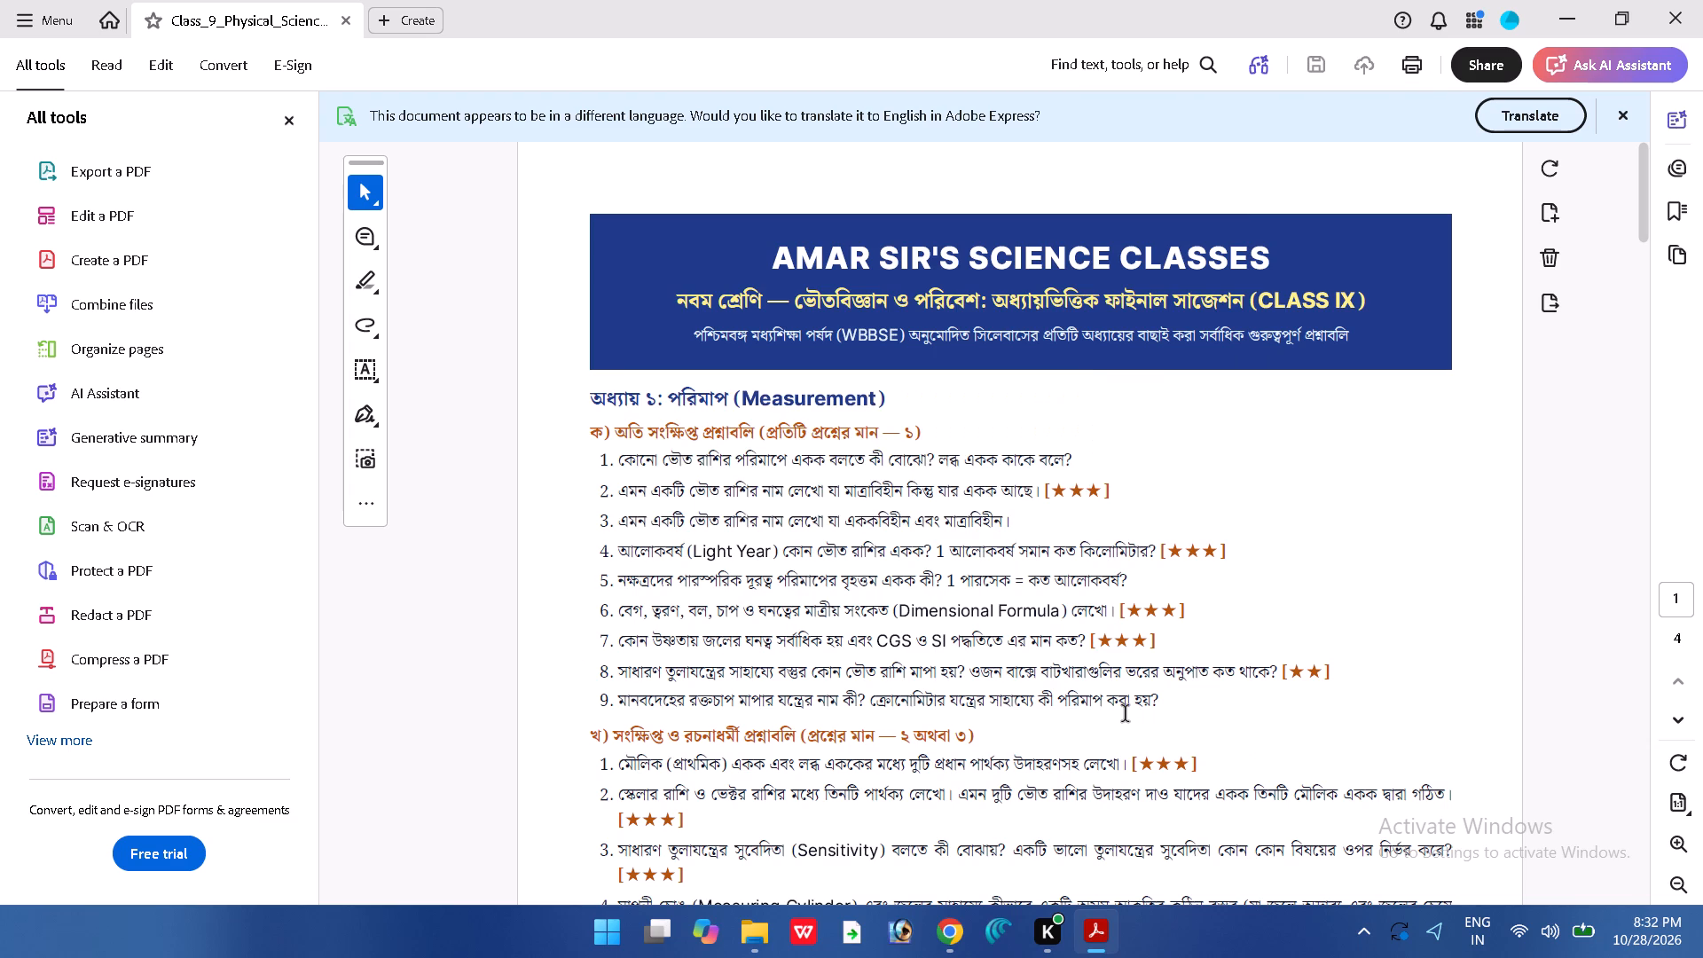
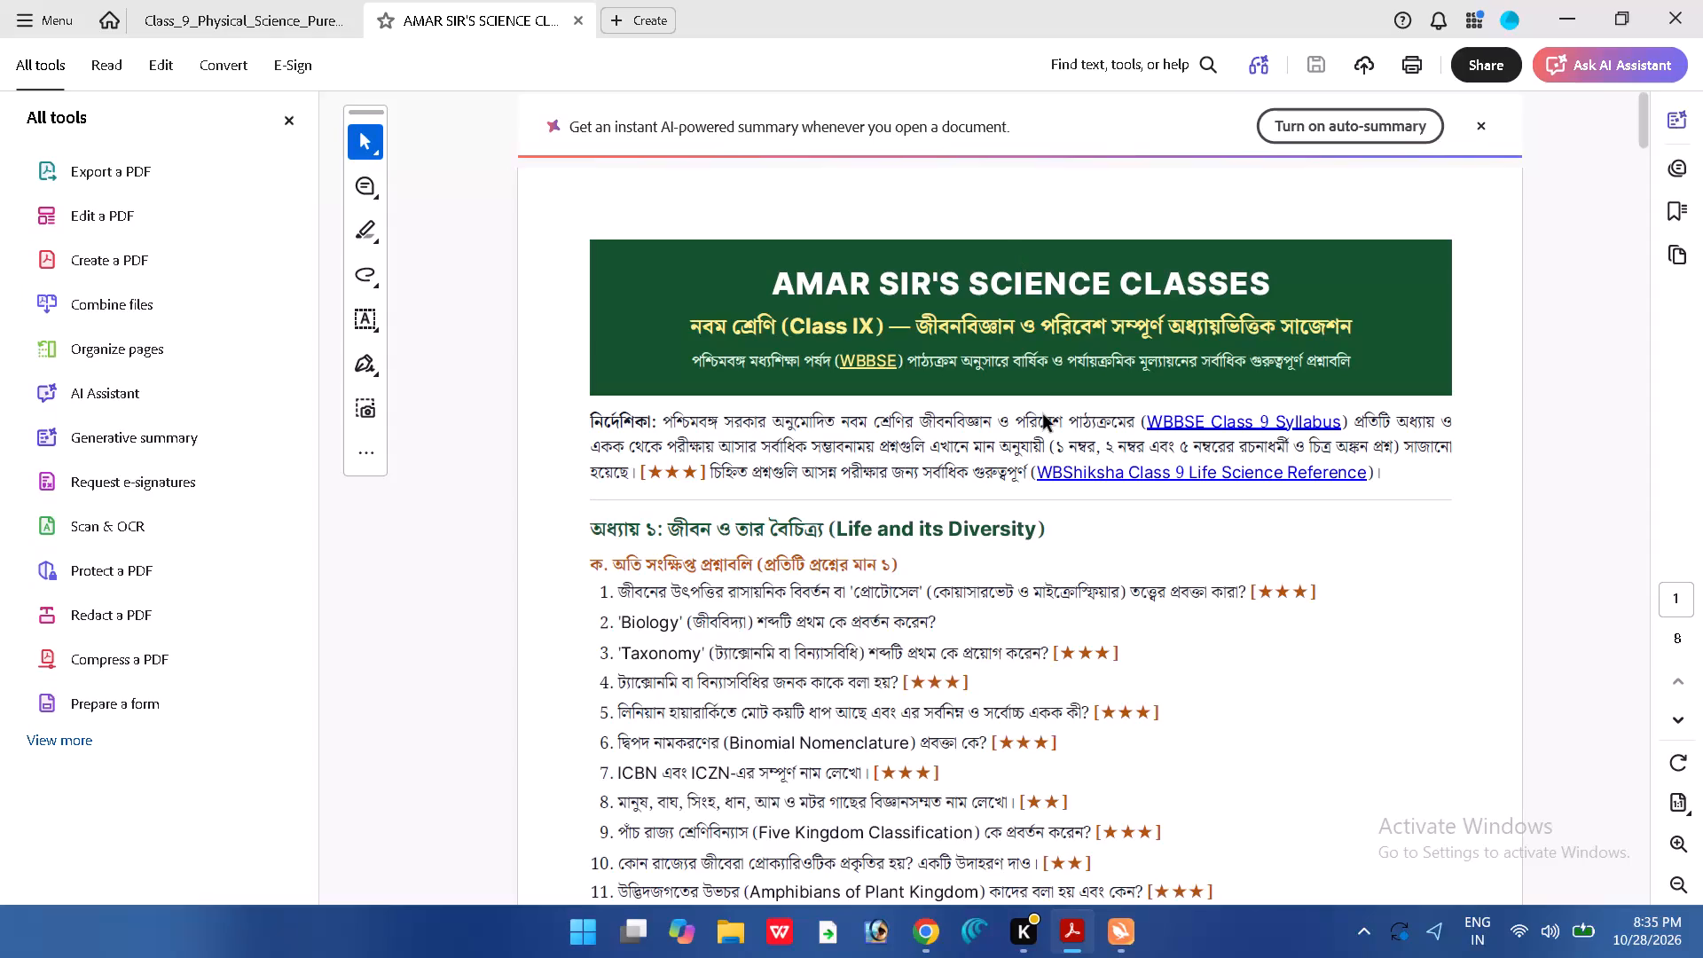
Look through the first pages of the eight-page Class IX life science suggestion PDF from Amar Sir's Science Classes.
scroll(1043, 415, down, 16)
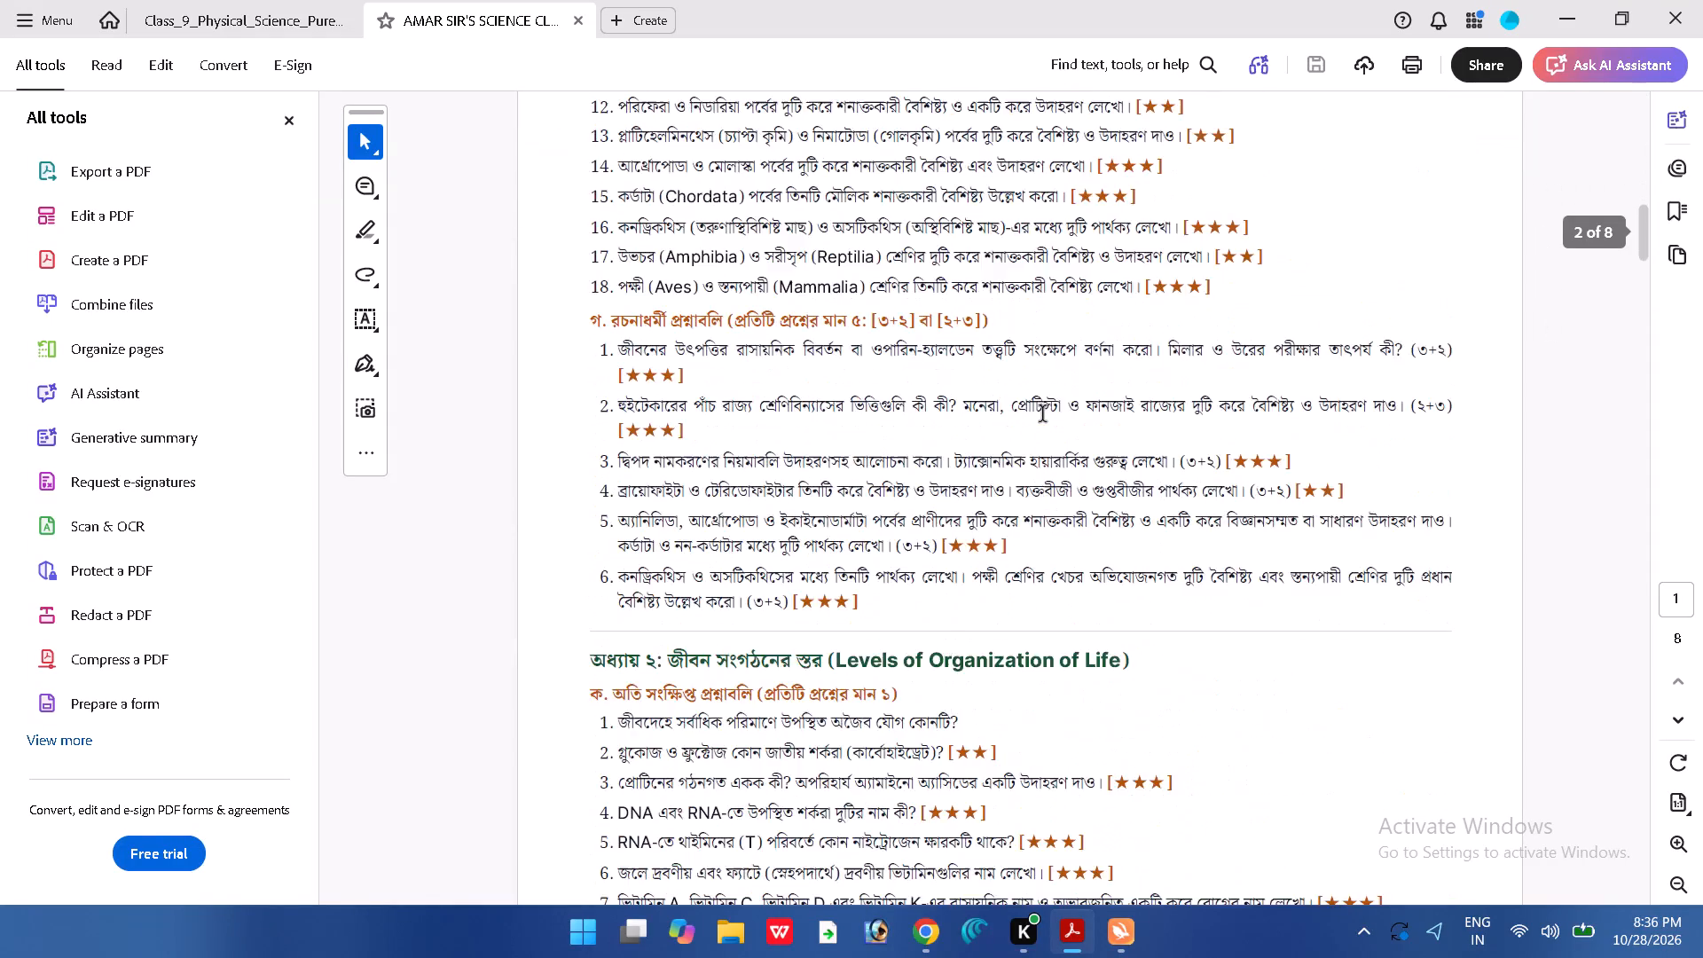
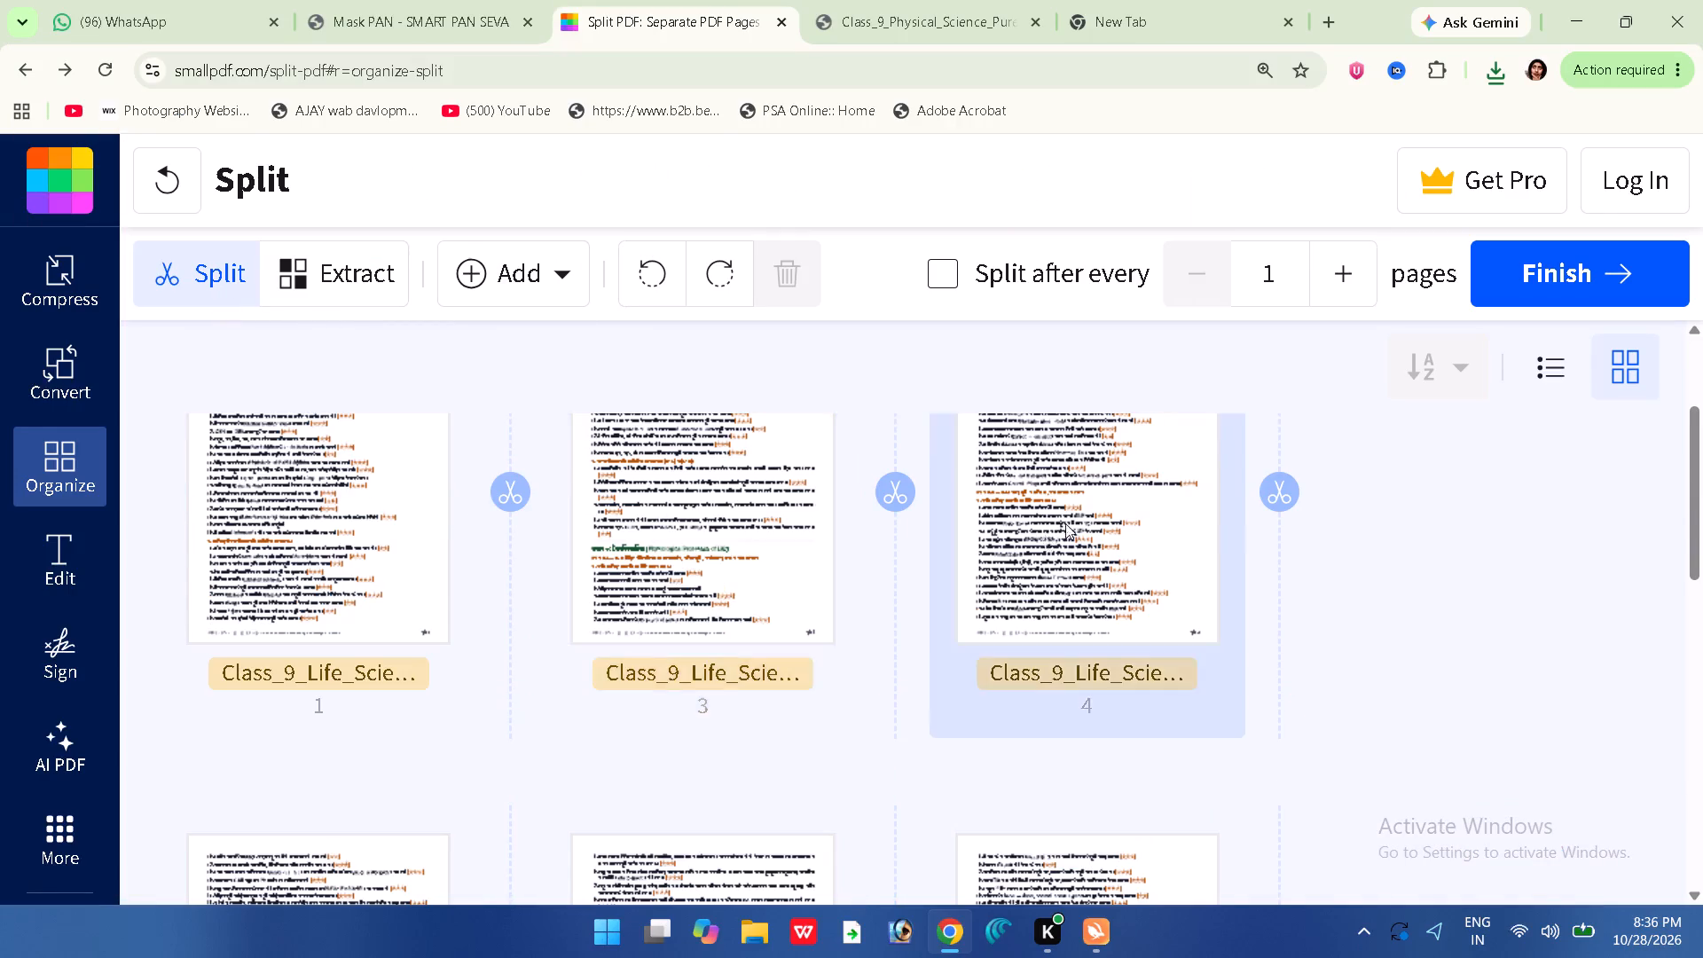
Delete pages 4, 6 and 8 from the Class 9 Life Science PDF in the split editor and finish the split.
scroll(1065, 523, up, 2)
click(1221, 498)
scroll(946, 598, down, 3)
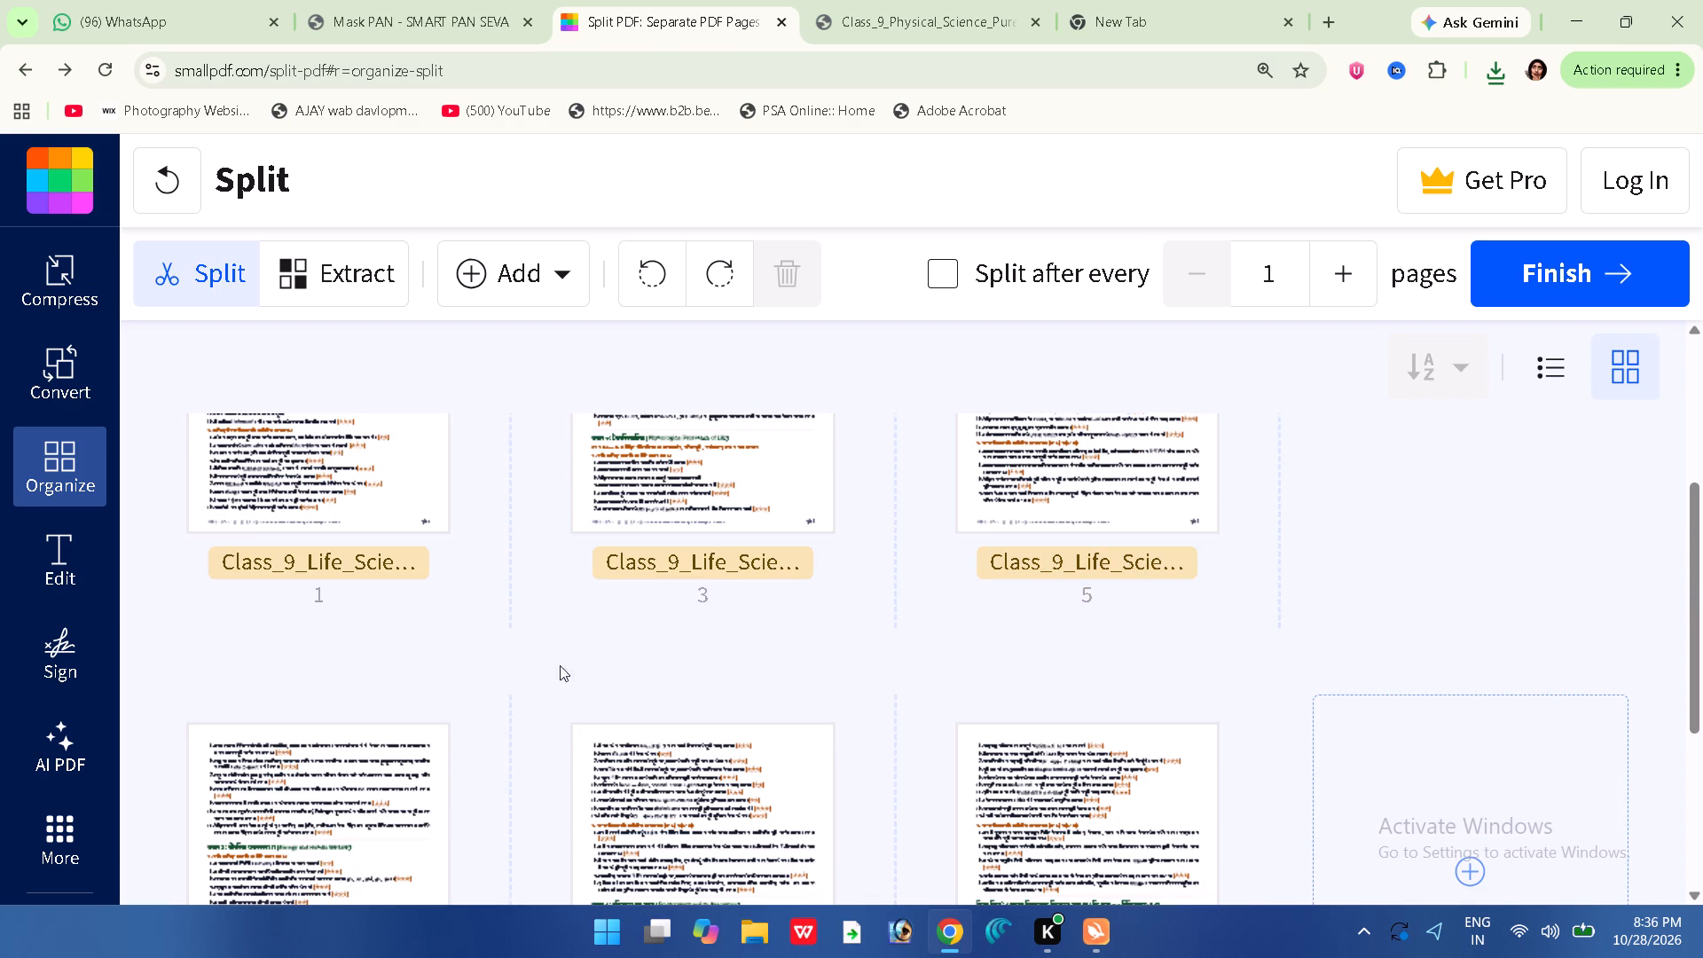
scroll(539, 653, down, 1)
scroll(261, 673, down, 3)
scroll(335, 613, up, 1)
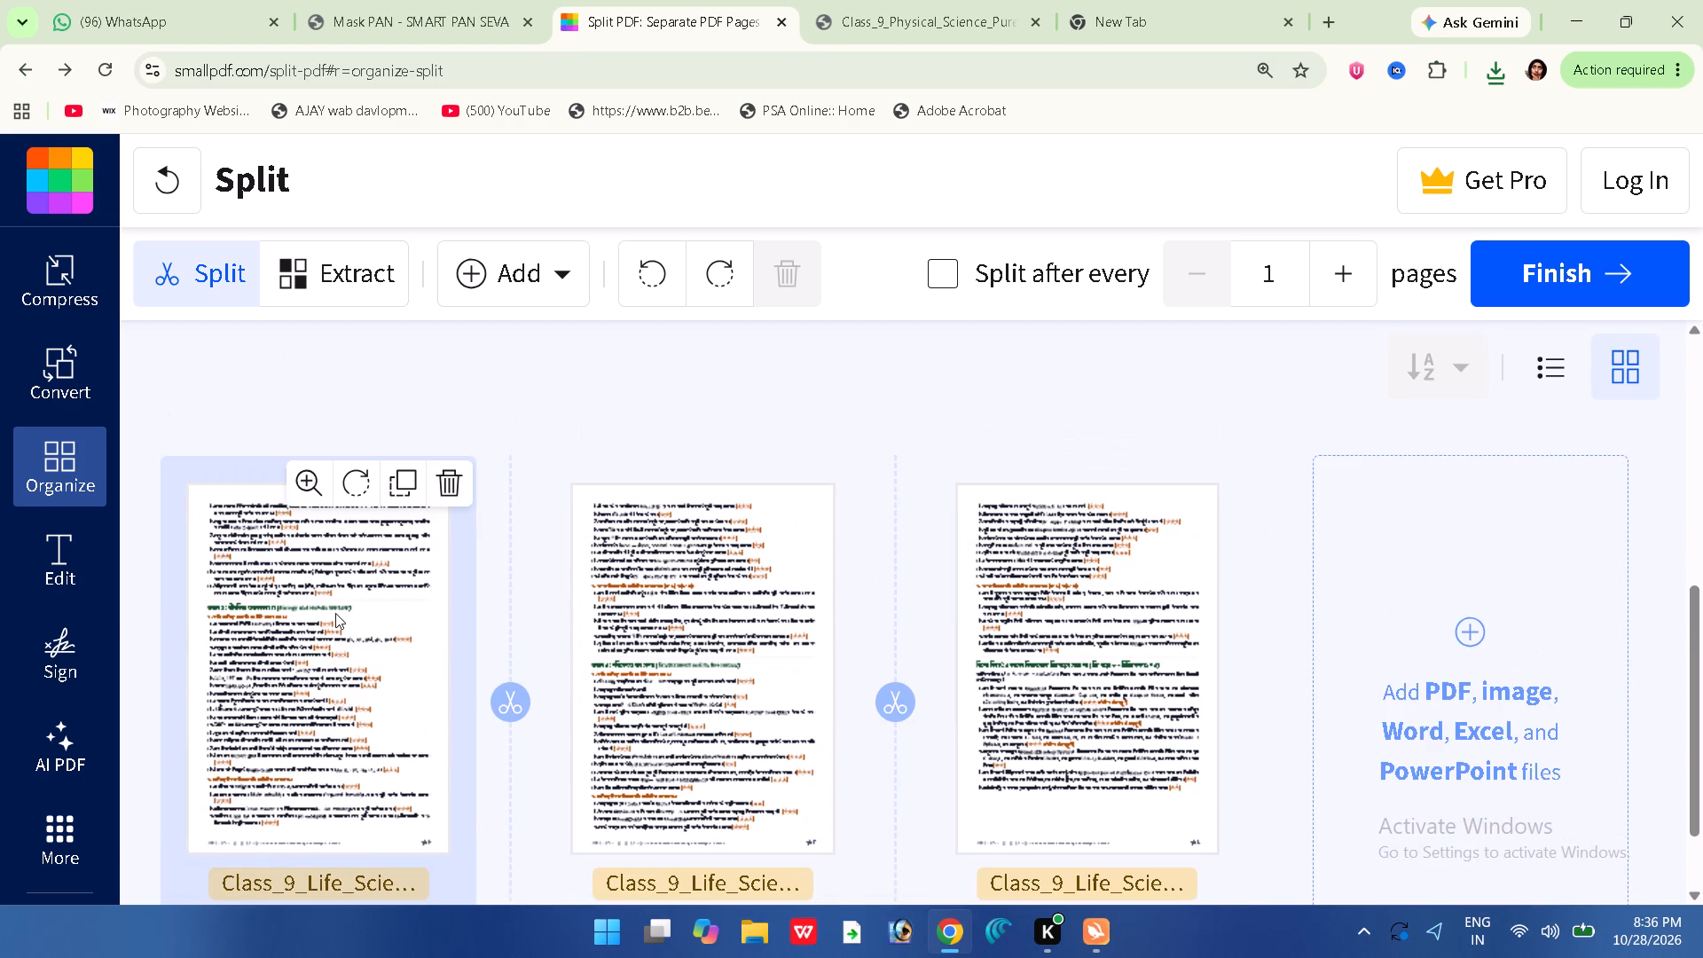
click(453, 506)
scroll(723, 570, down, 2)
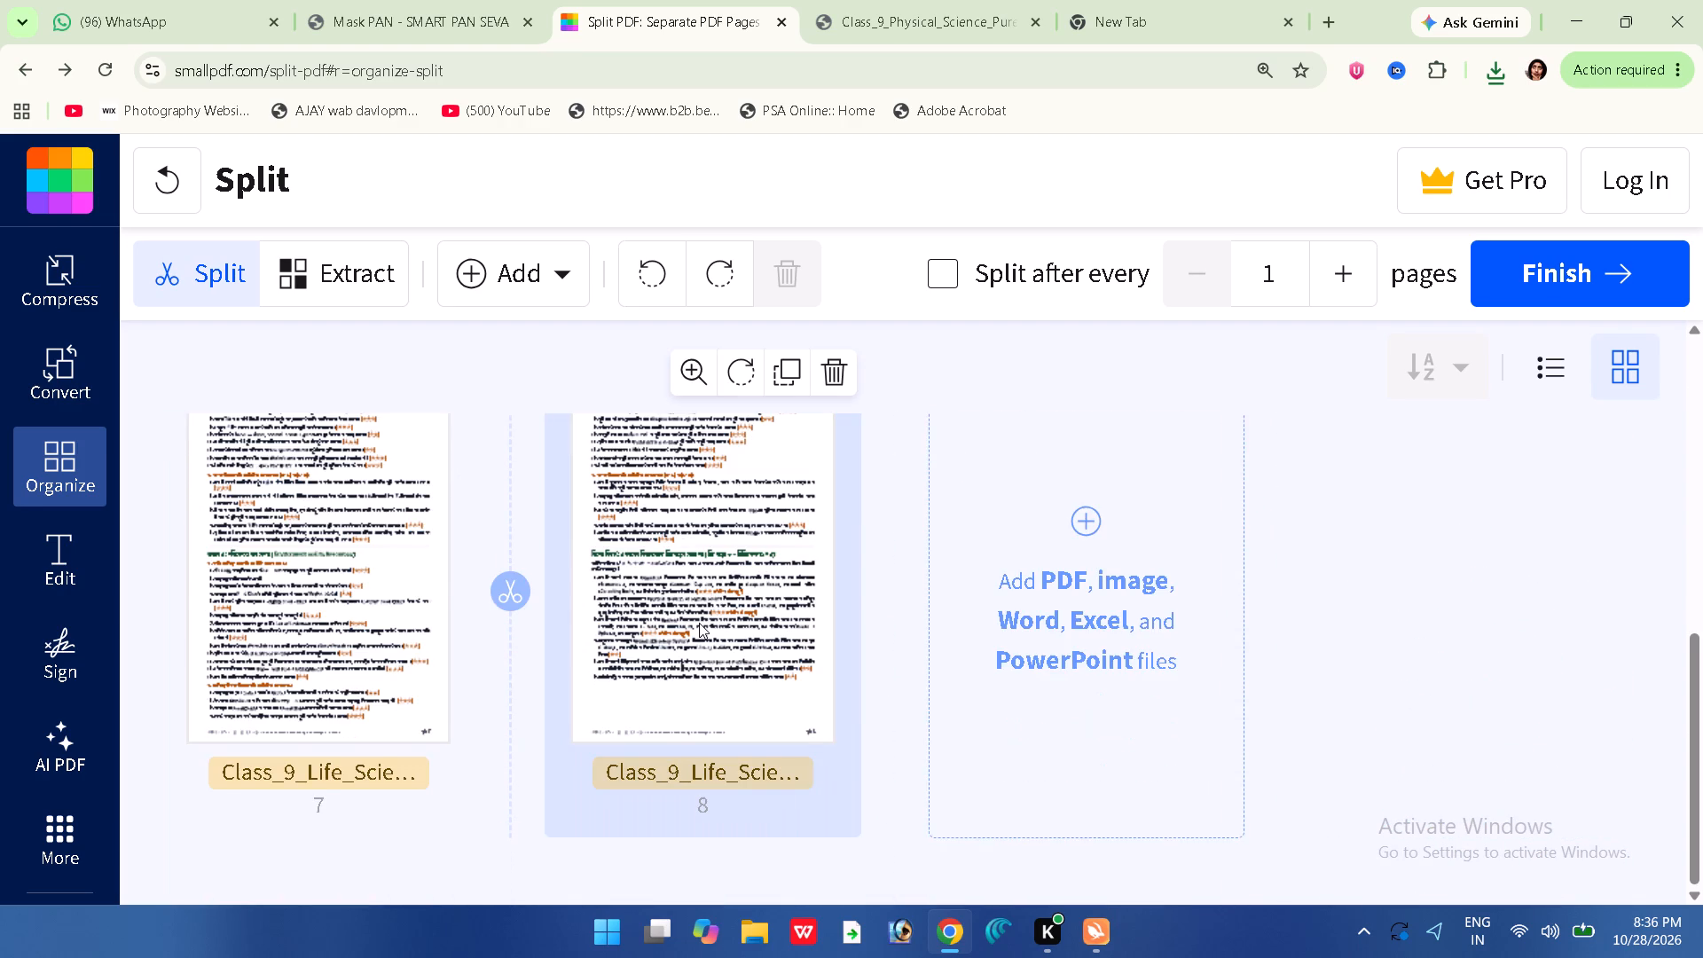
scroll(699, 623, up, 2)
click(850, 597)
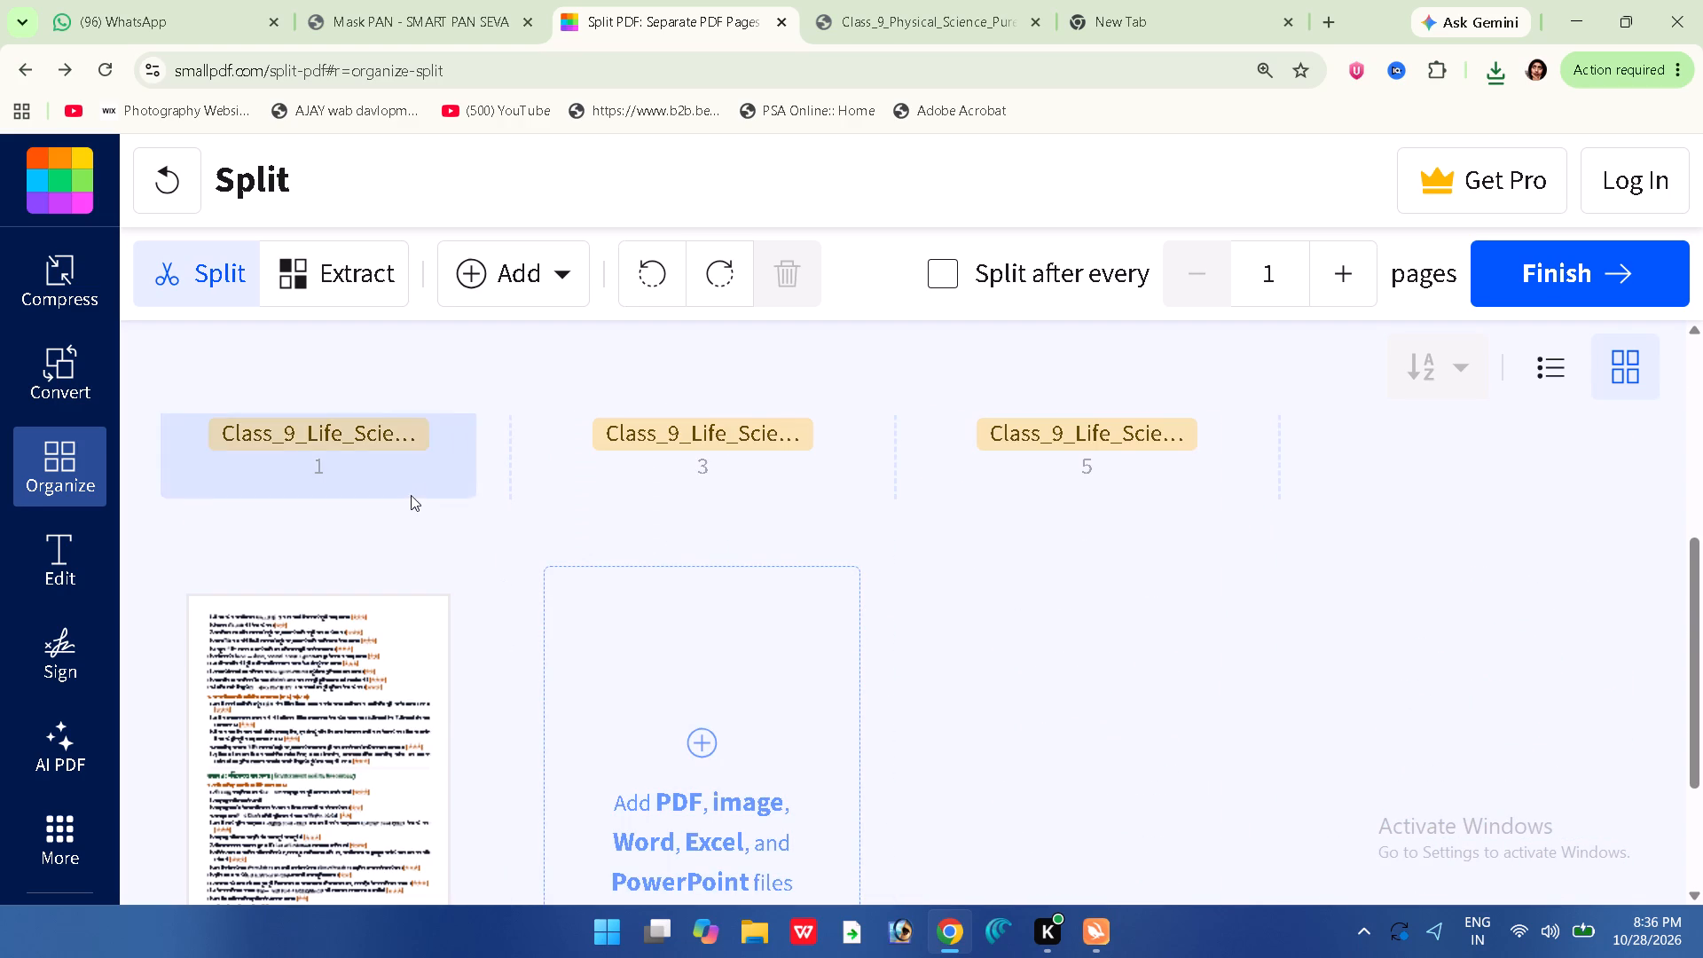
scroll(414, 742, down, 4)
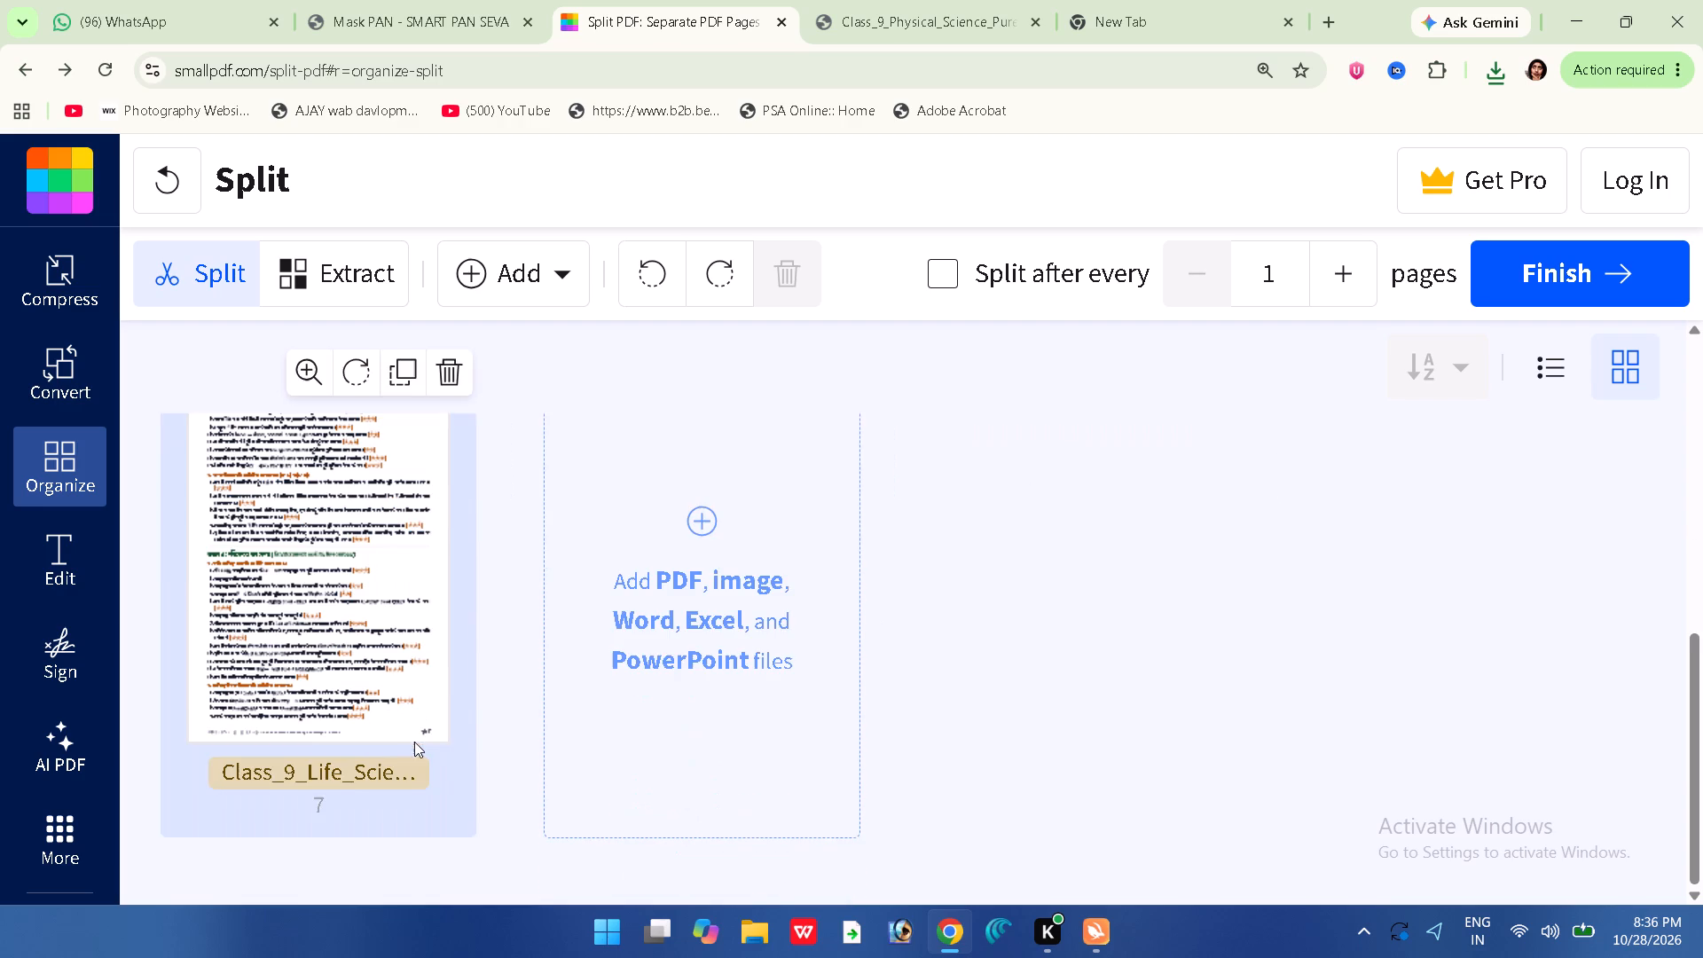
click(1587, 264)
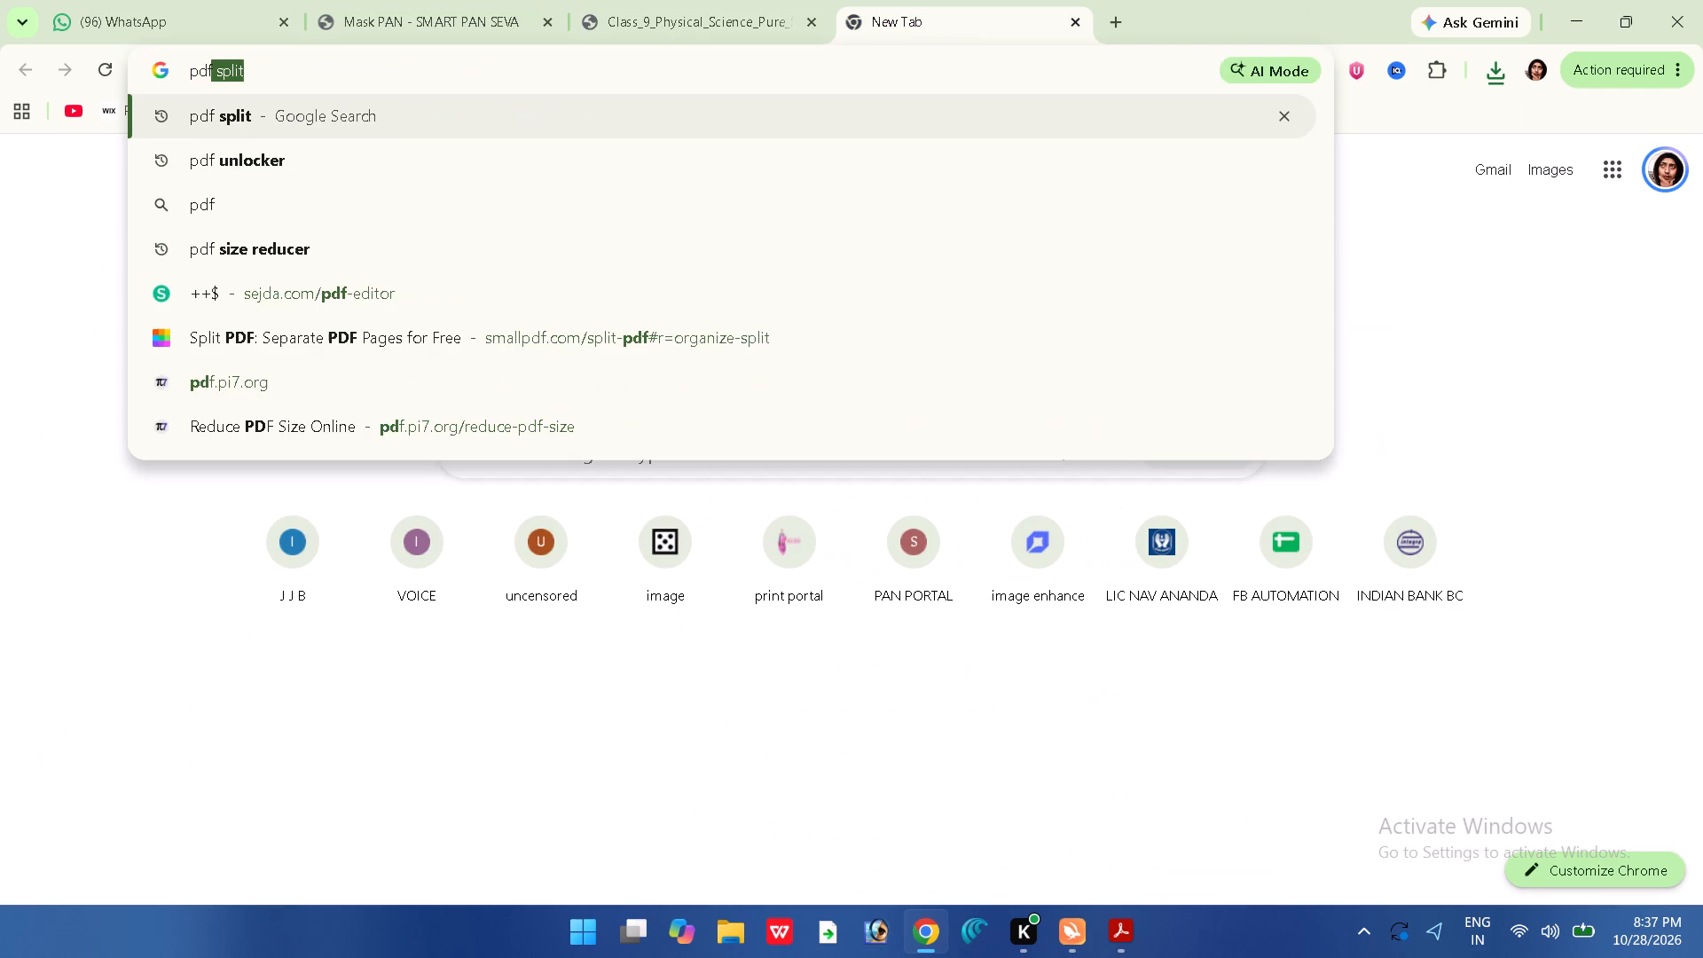
key(Return)
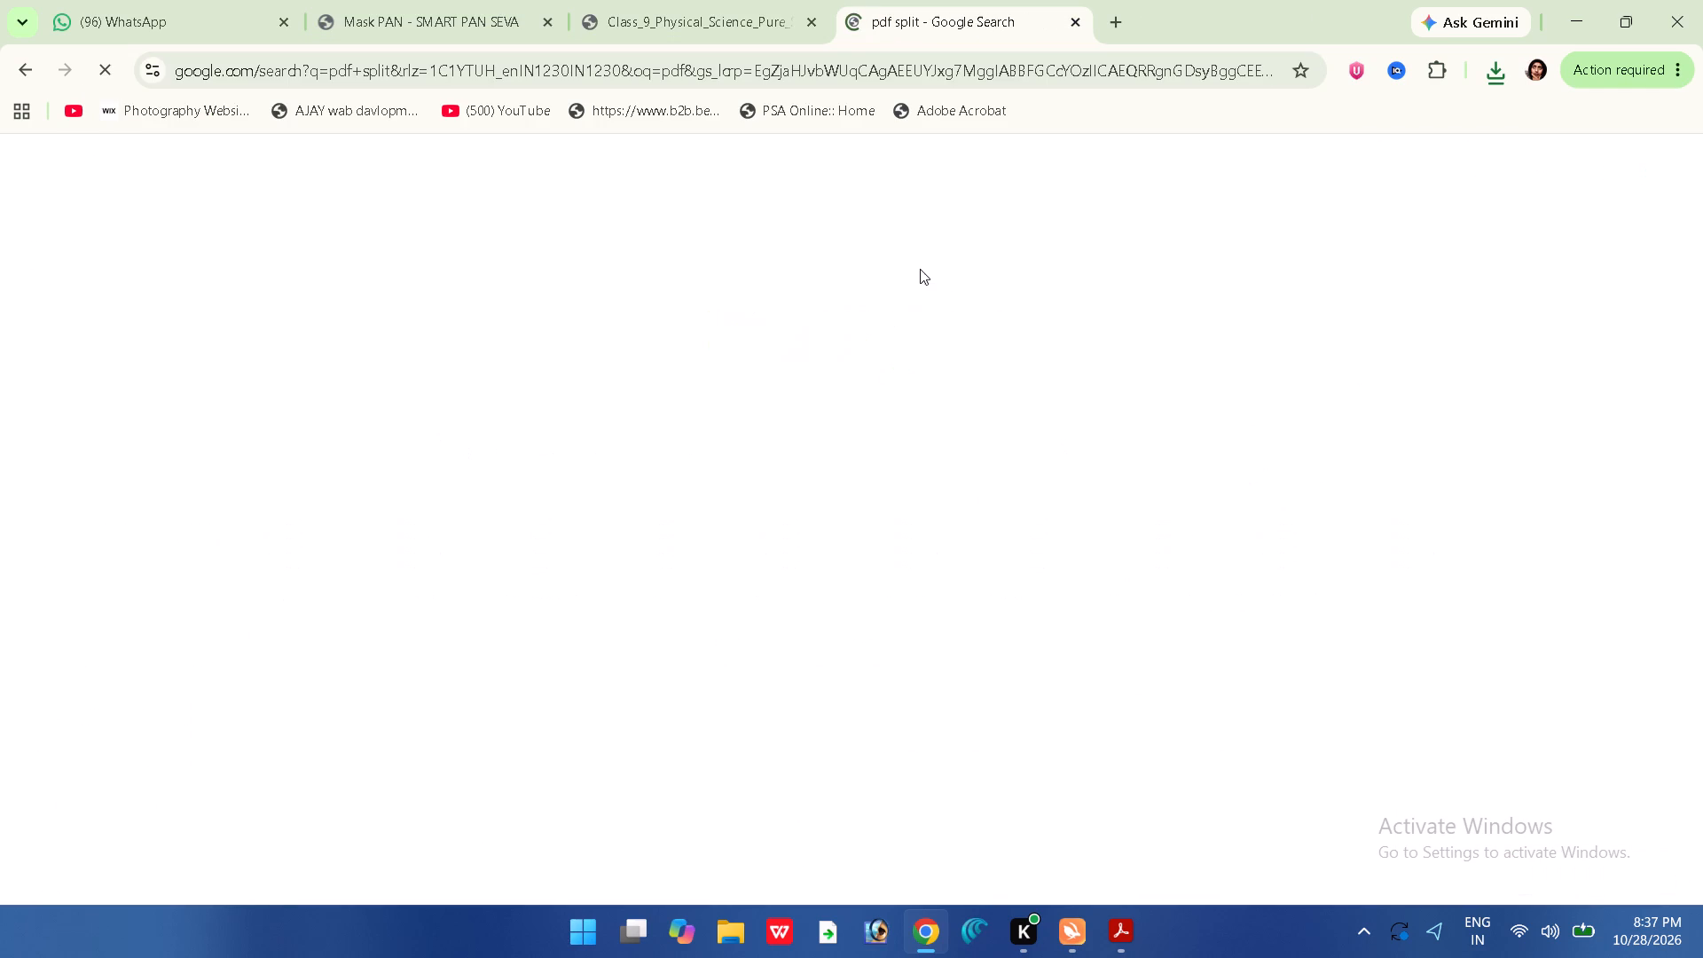
click(600, 414)
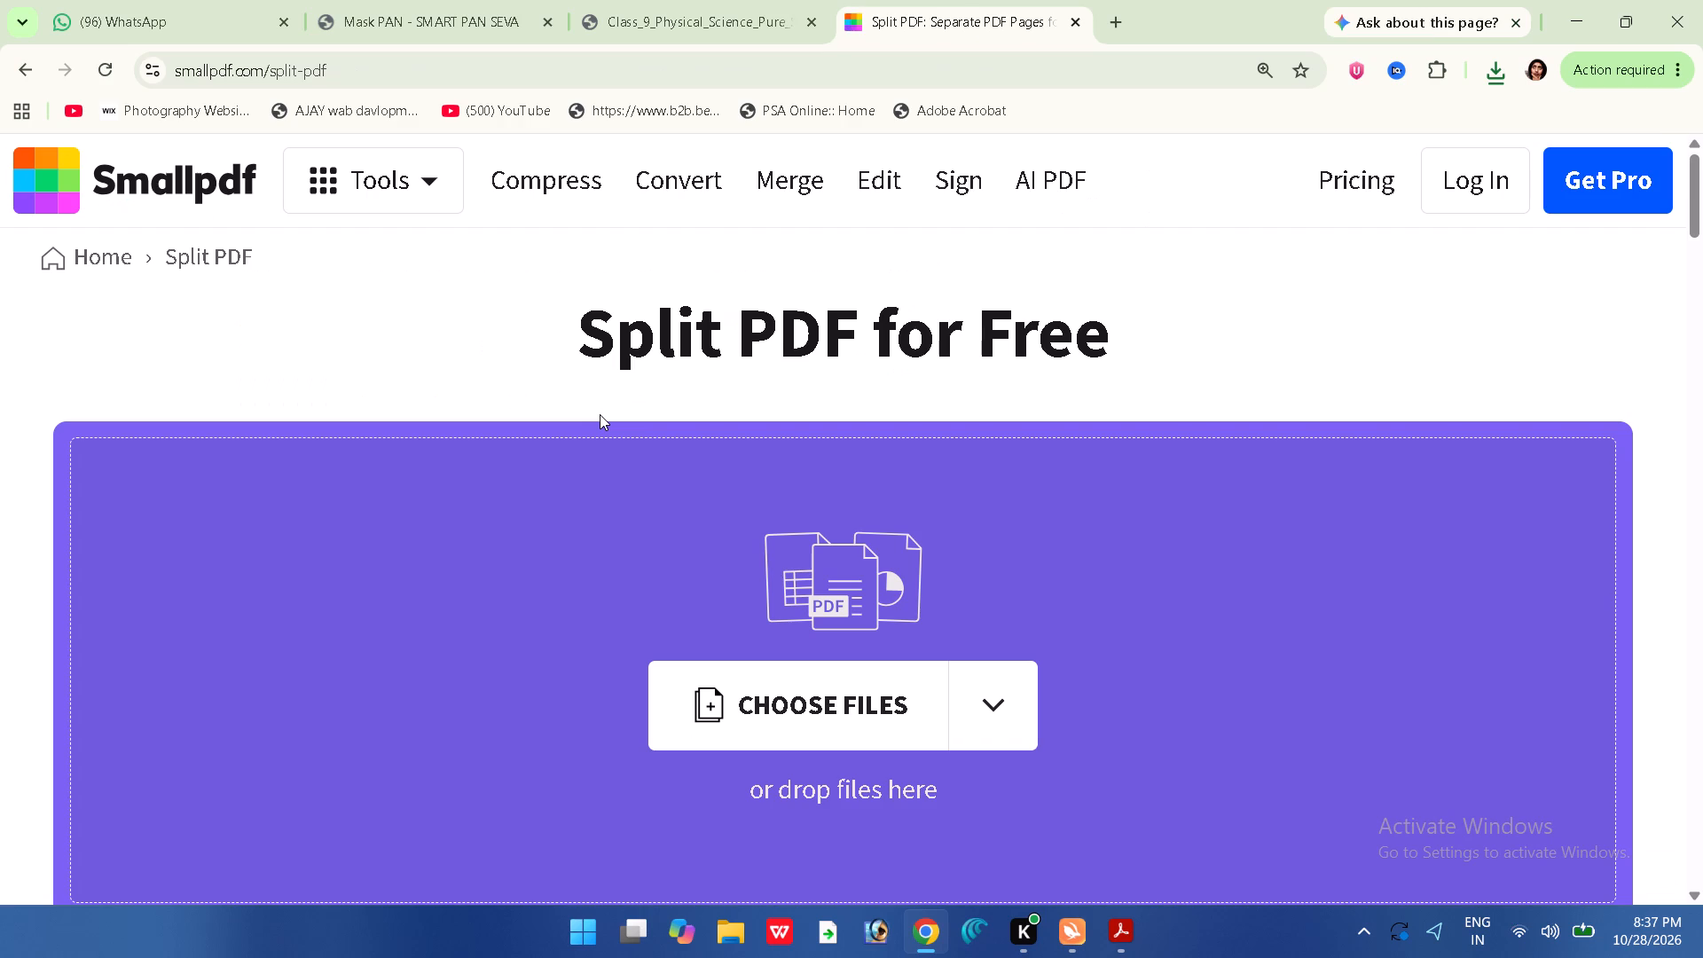
Upload Class_9_Life_Science_Pure_Suggestion_Amar_Sir.pdf from the Downloads folder for splitting.
click(768, 678)
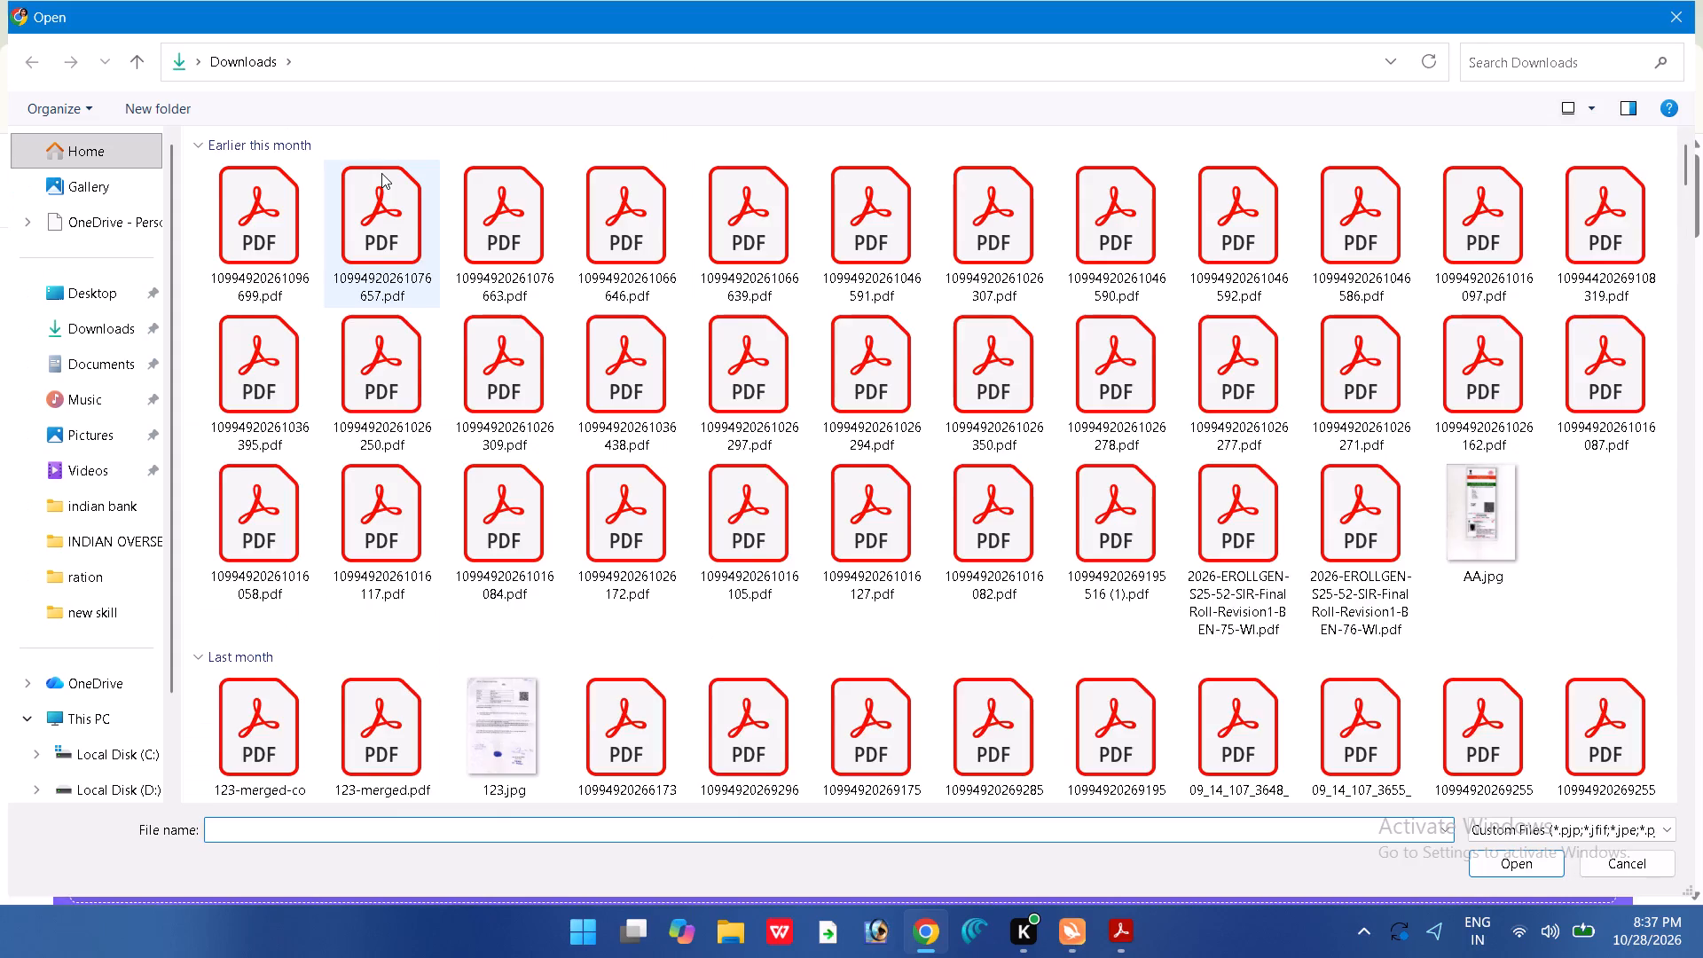
click(386, 239)
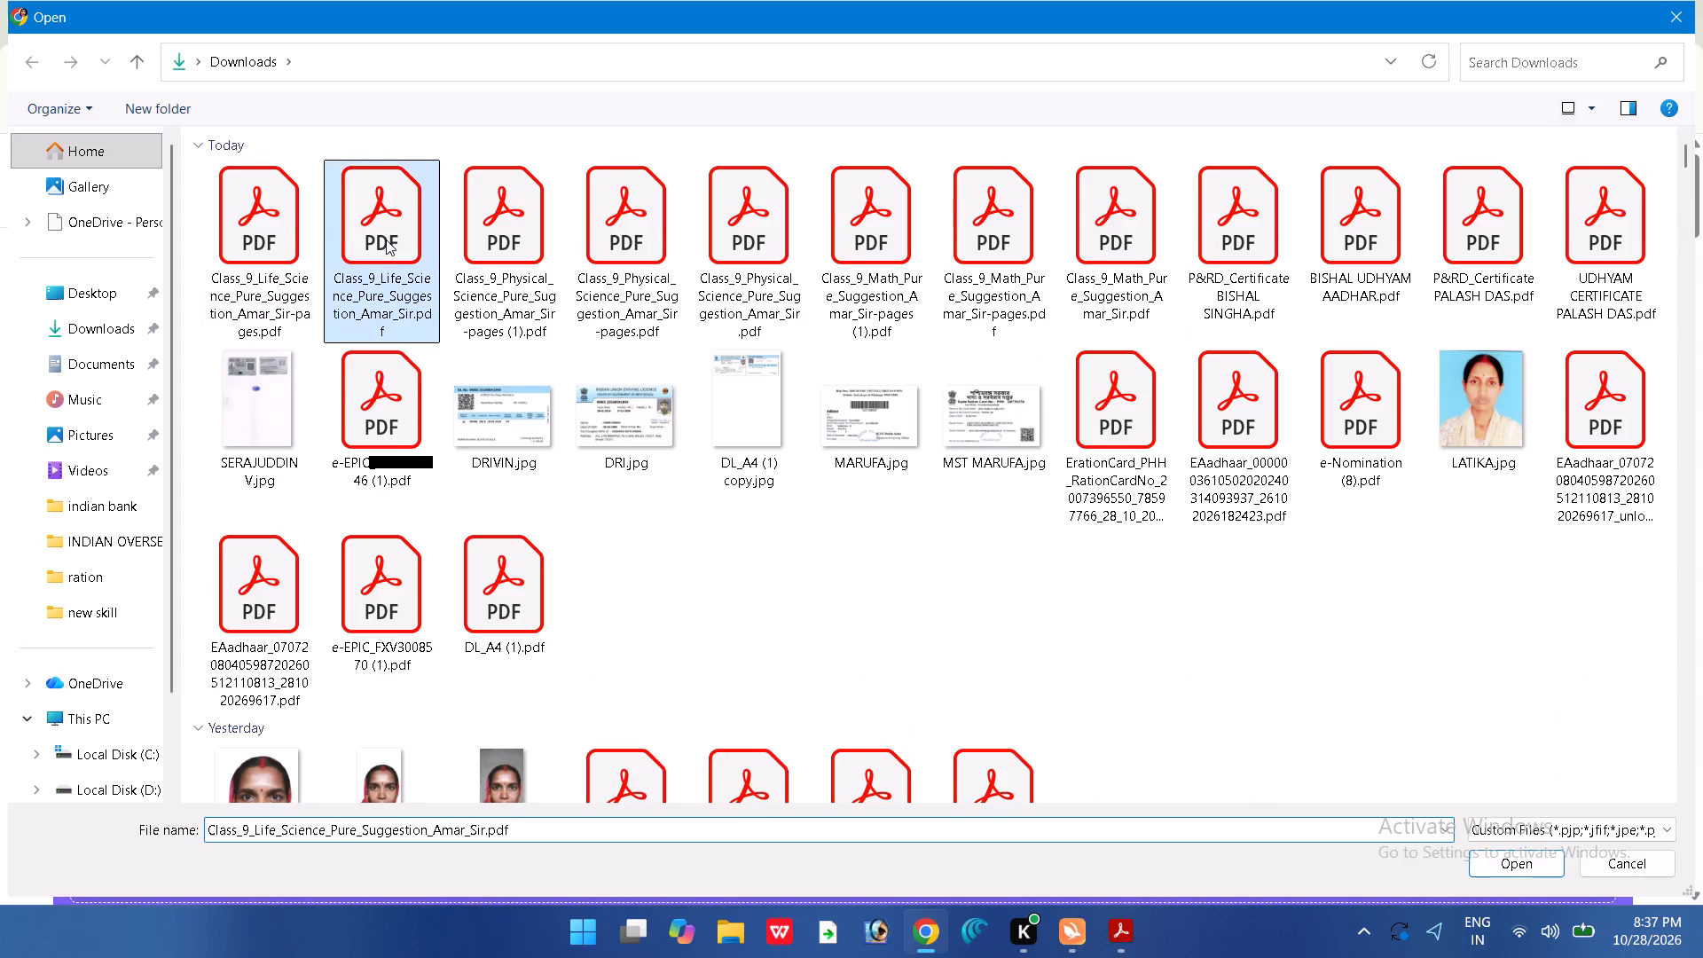
key(Return)
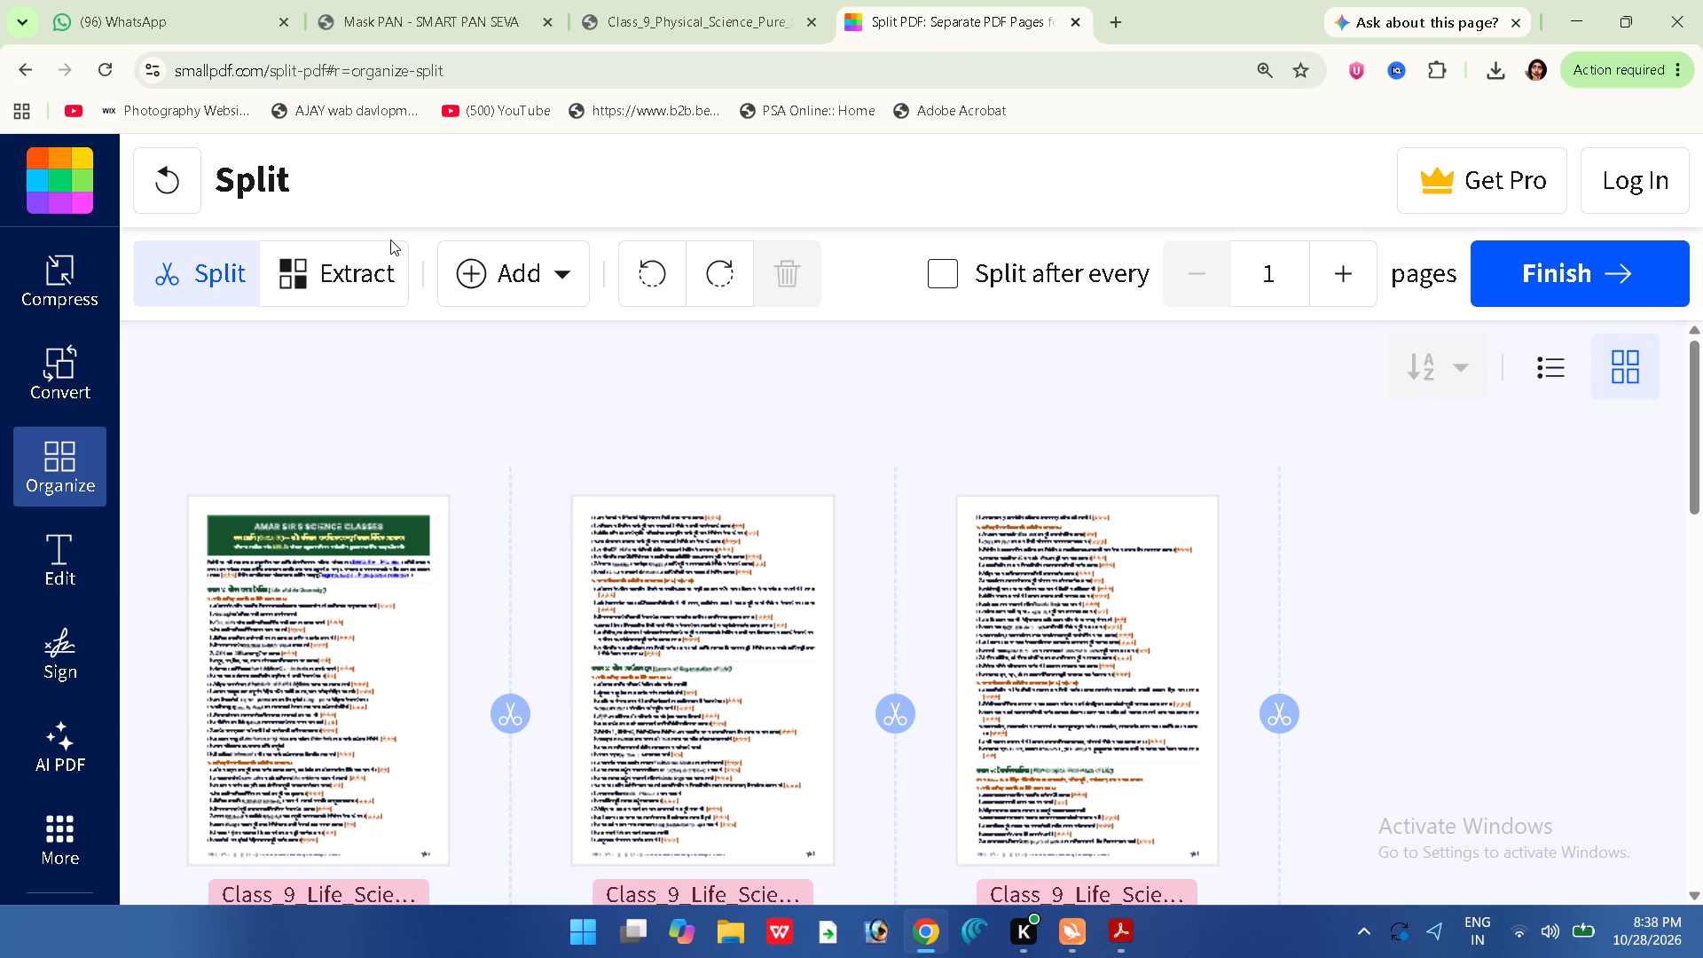
Delete pages 1, 3, 5 and 7 from the Life Science PDF and finish the split.
scroll(334, 550, down, 2)
scroll(360, 545, up, 4)
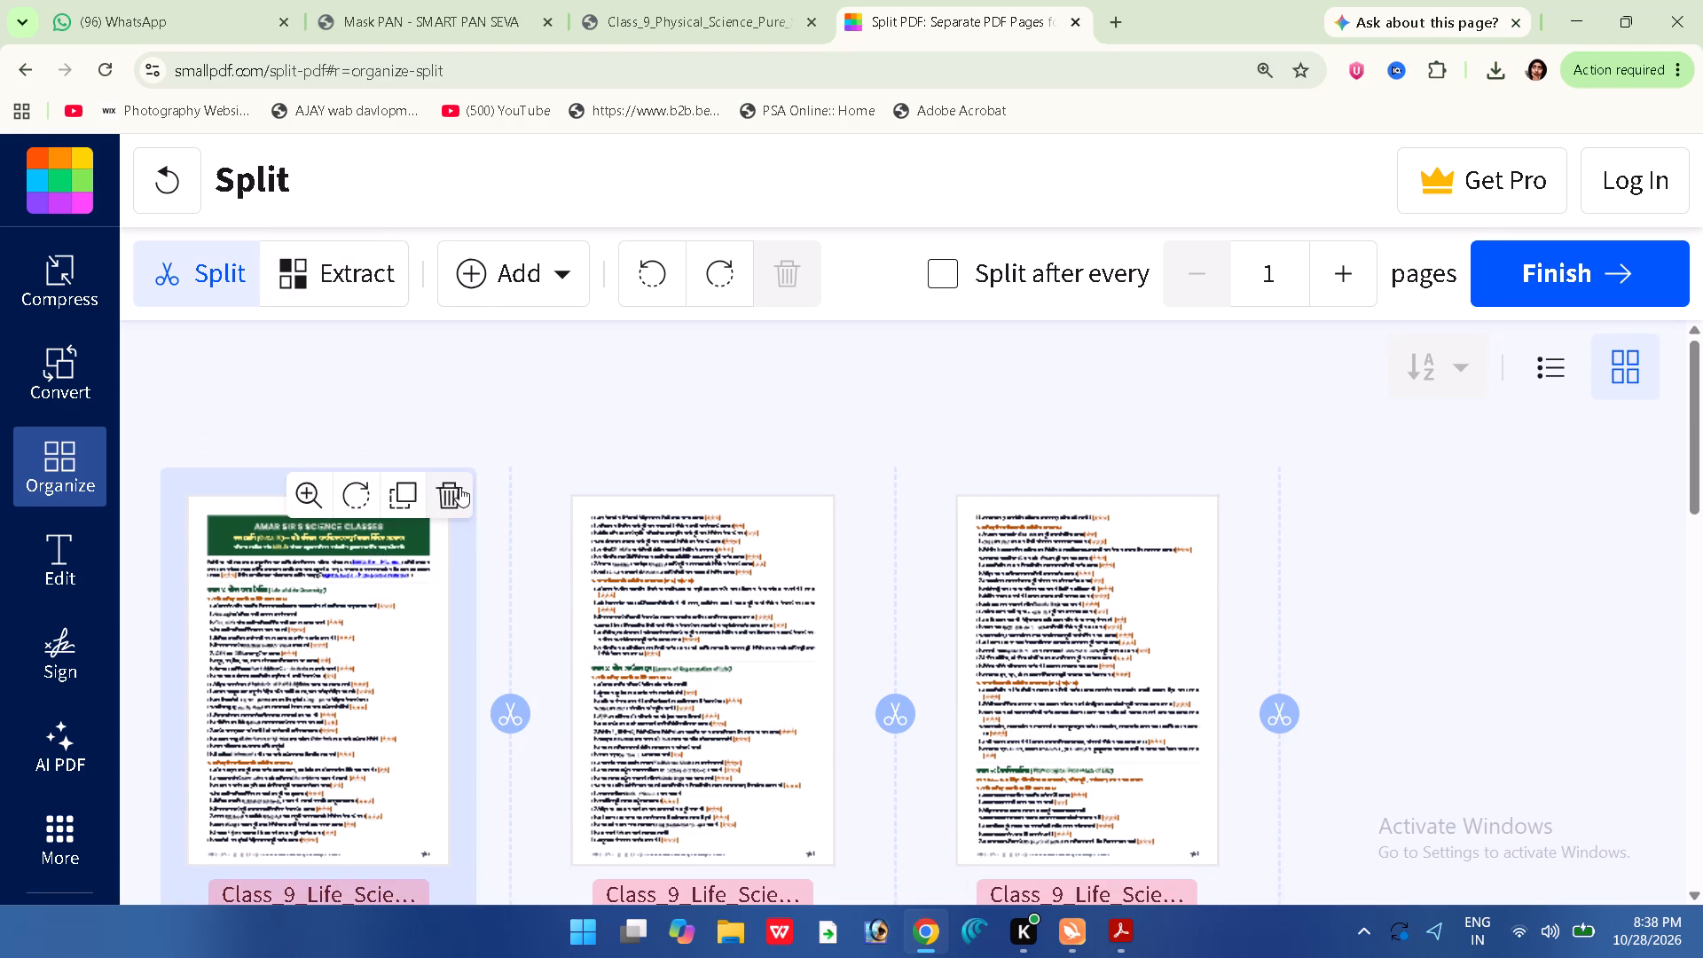
click(459, 487)
scroll(473, 484, down, 2)
scroll(520, 488, up, 2)
click(850, 501)
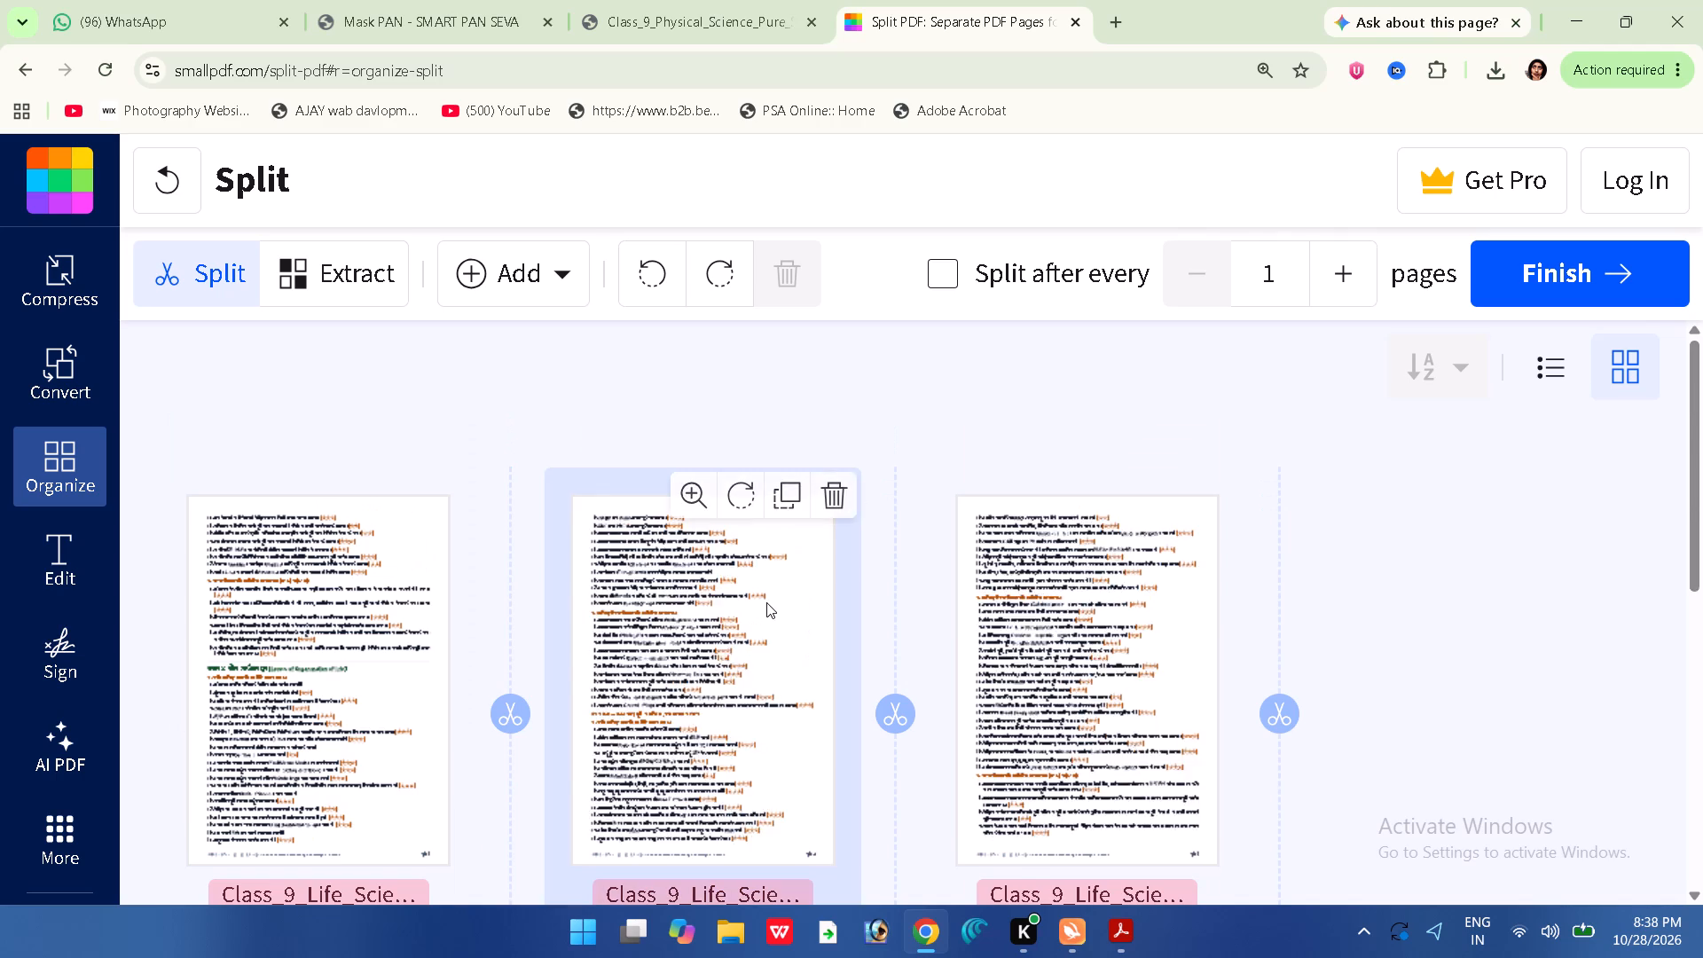
scroll(766, 602, down, 2)
scroll(1107, 549, up, 3)
click(1241, 505)
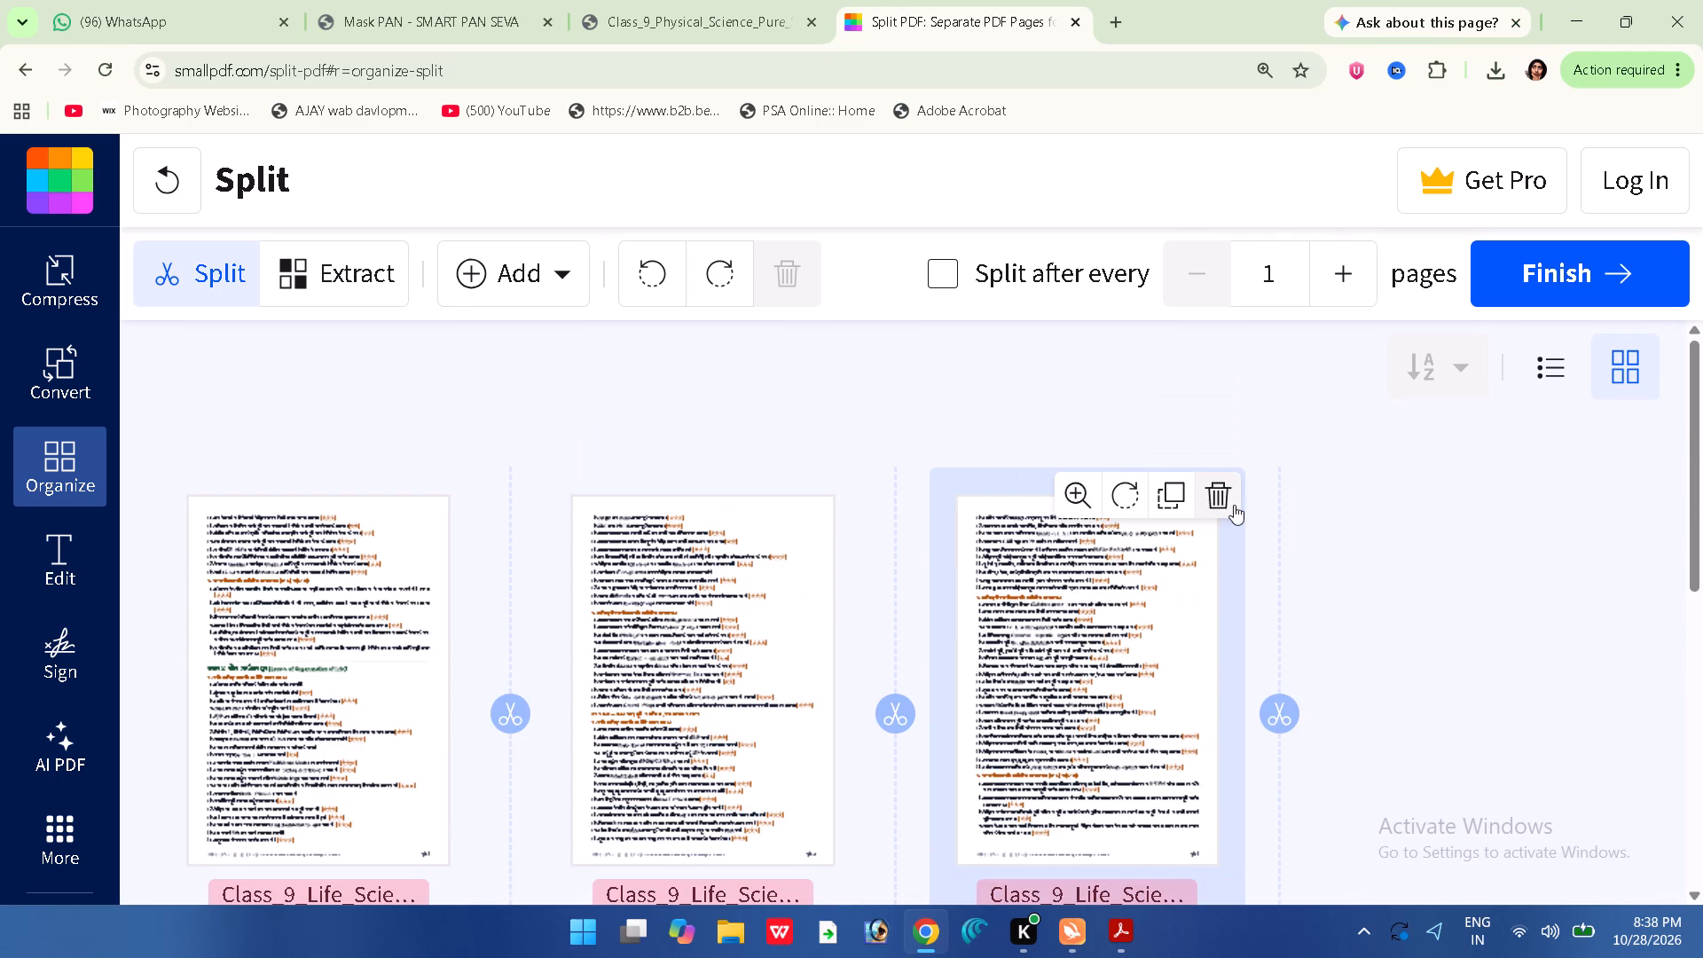
click(1227, 505)
scroll(843, 660, down, 3)
scroll(404, 725, down, 4)
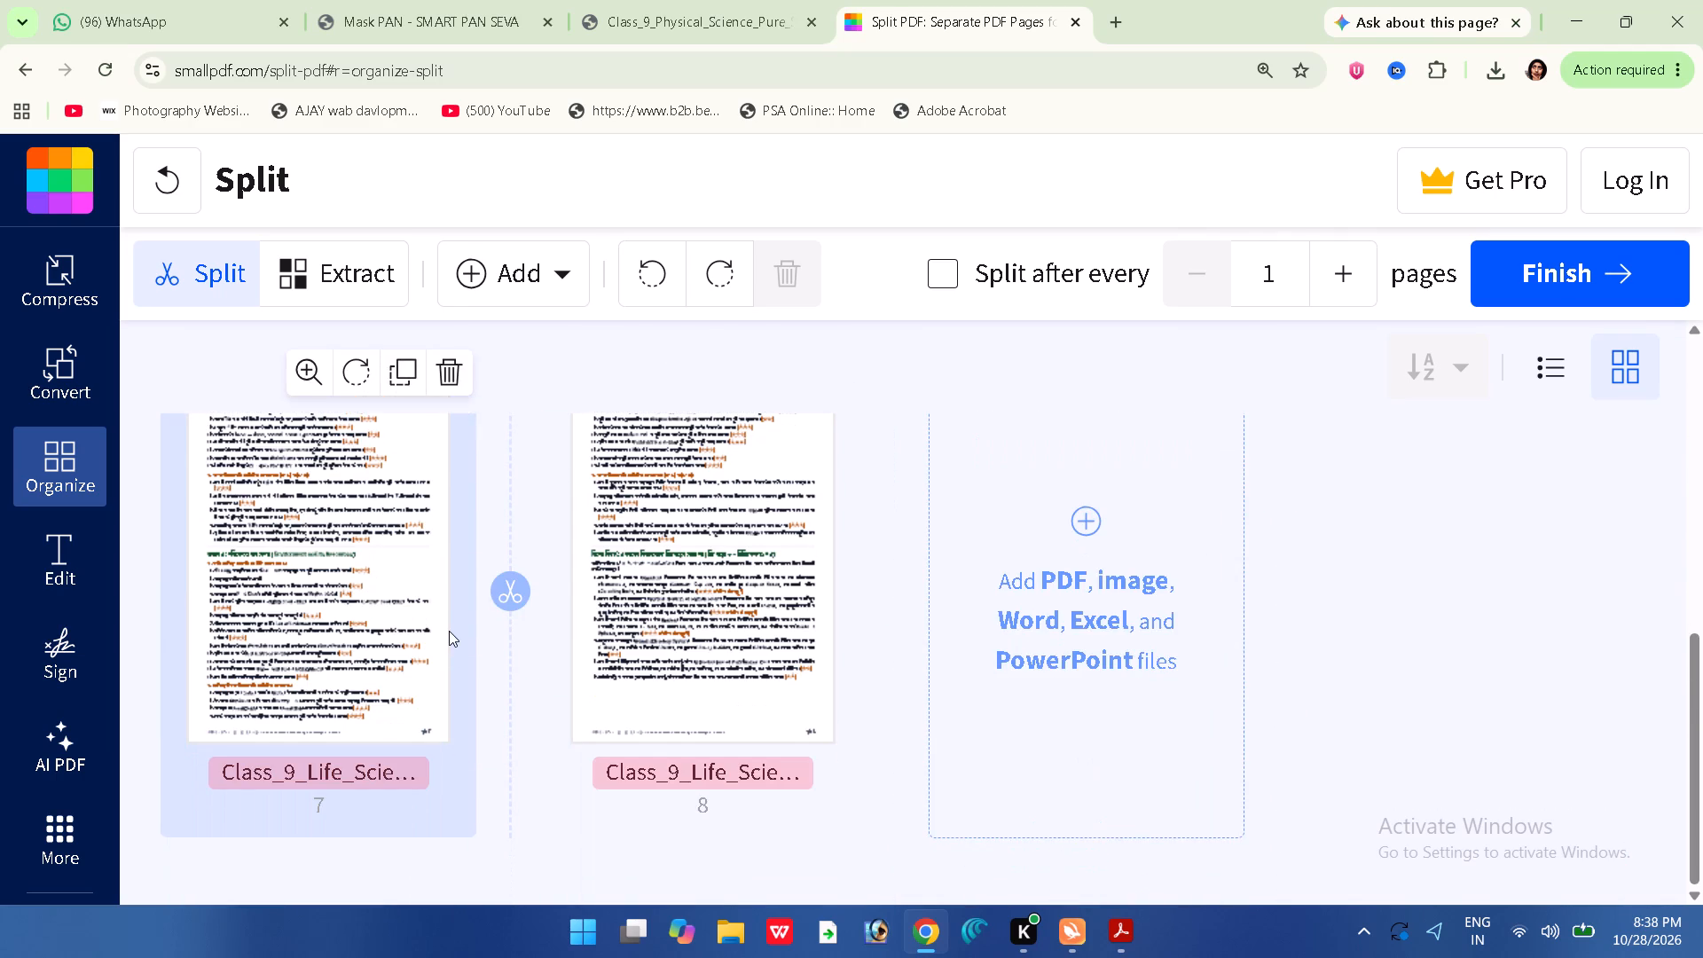
scroll(449, 631, up, 4)
scroll(449, 631, down, 3)
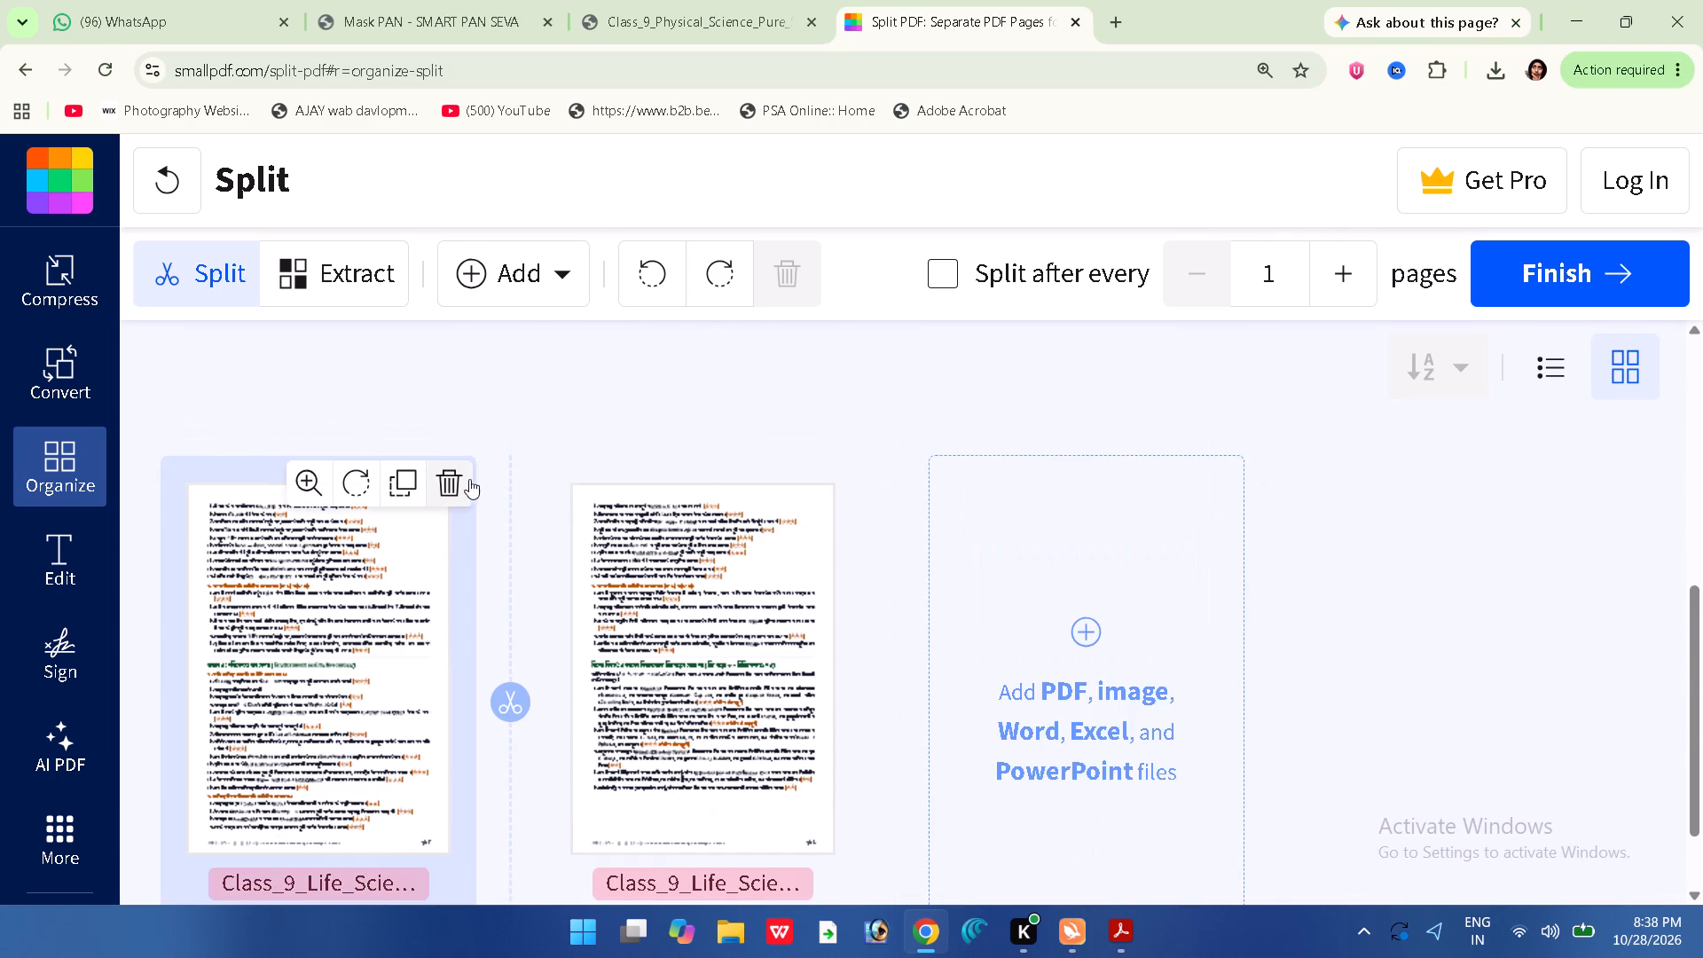
click(467, 481)
click(1566, 285)
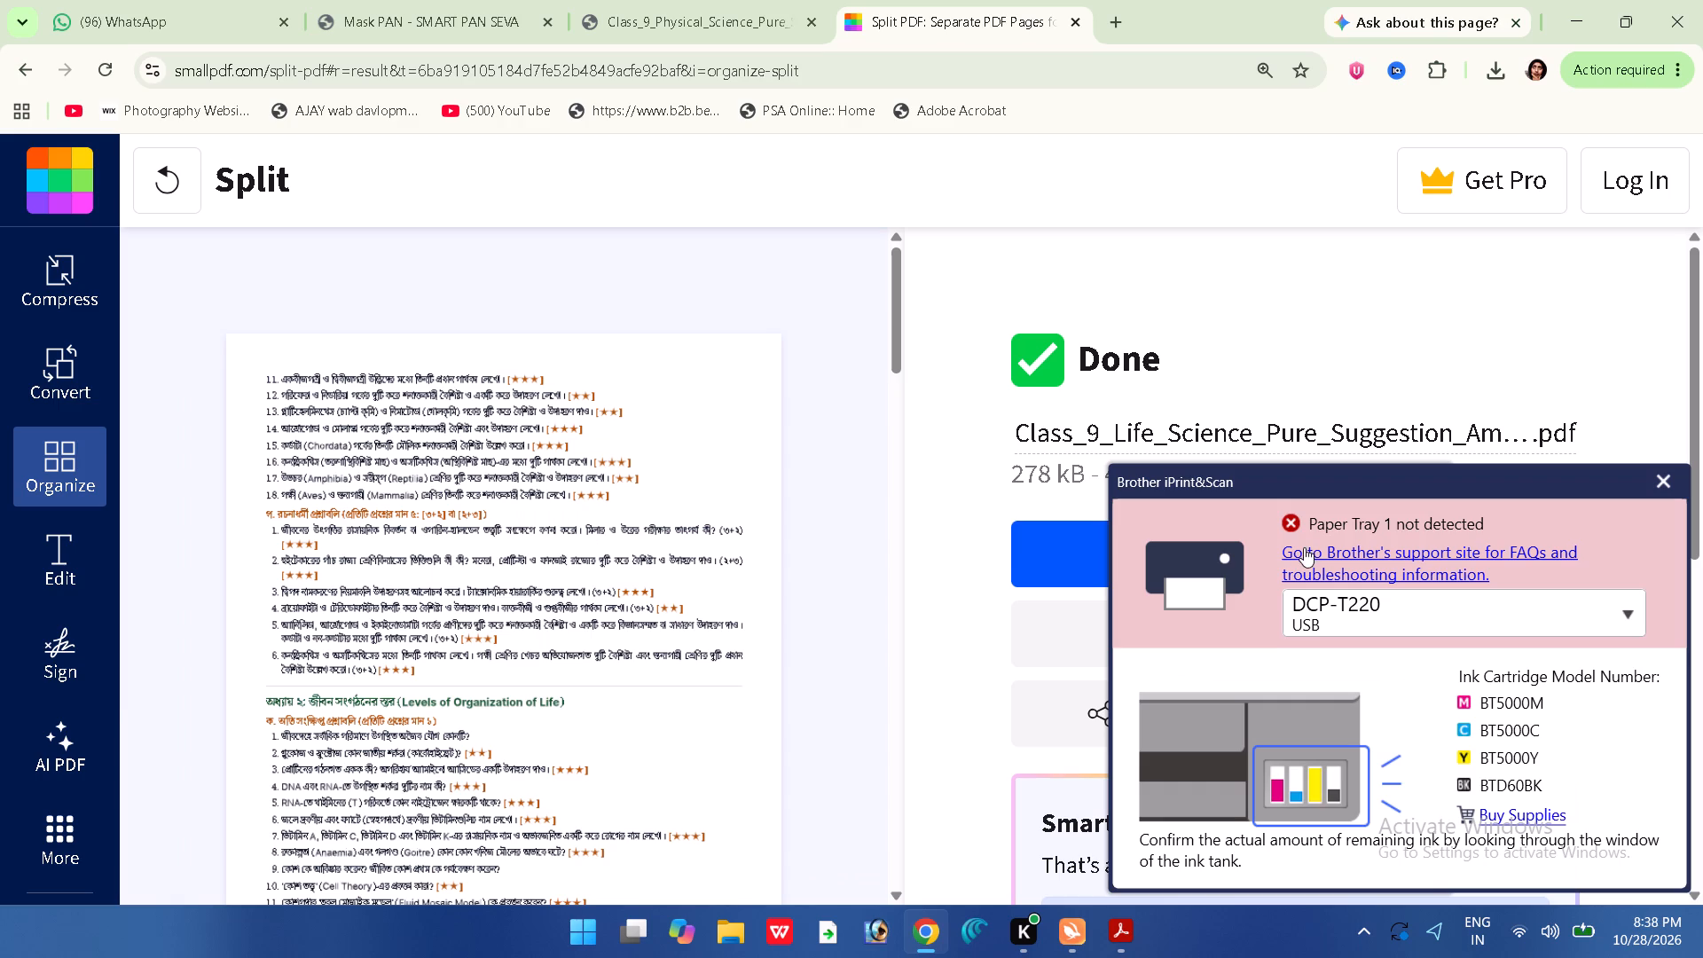
Close the Brother iPrint&Scan printer status window.
click(1655, 483)
Open the browser's recent download history.
click(1489, 76)
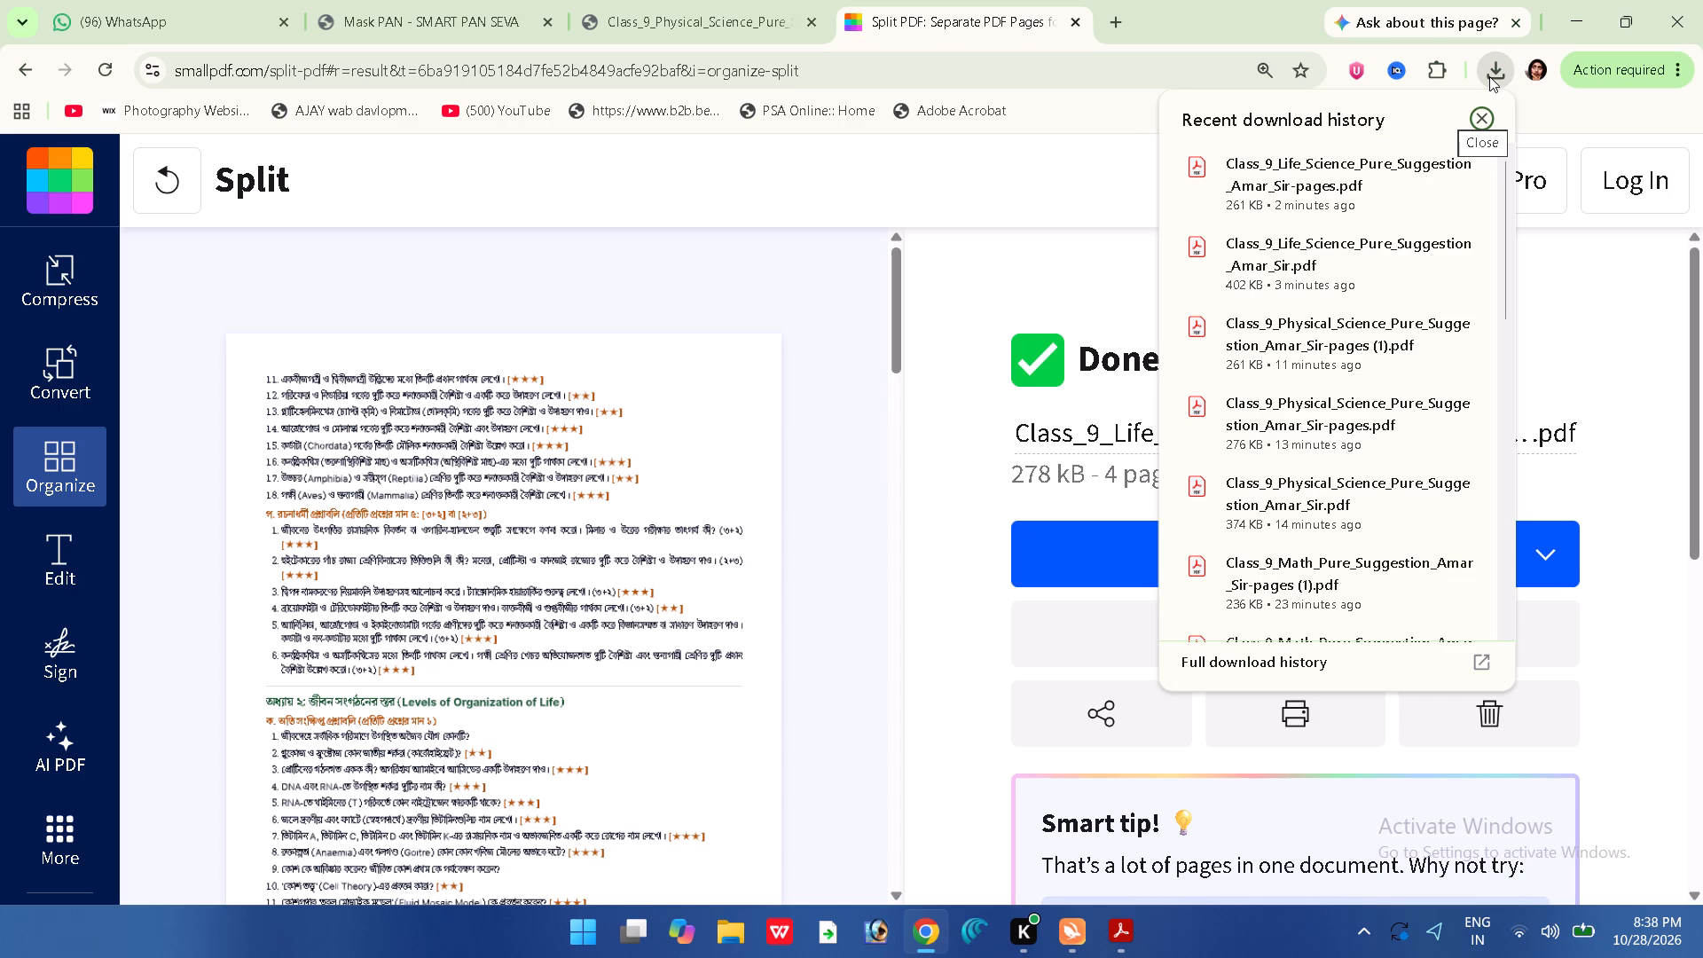
Check the Downloads folder for the split Life Science PDF.
click(1631, 284)
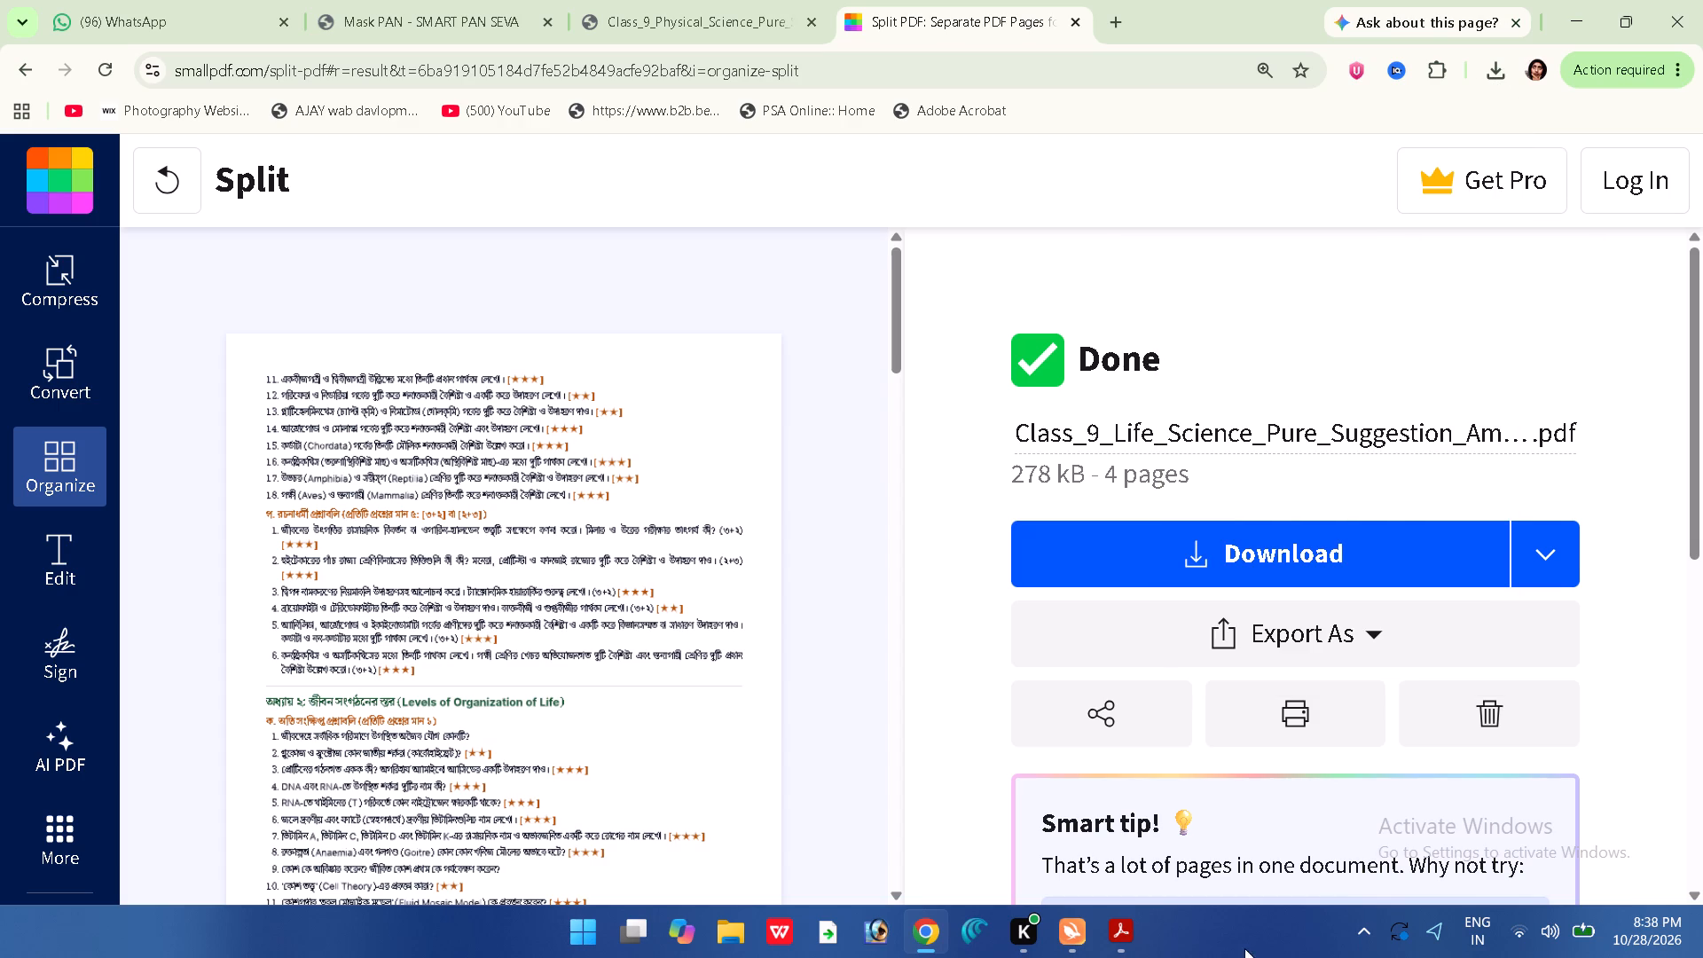
click(742, 940)
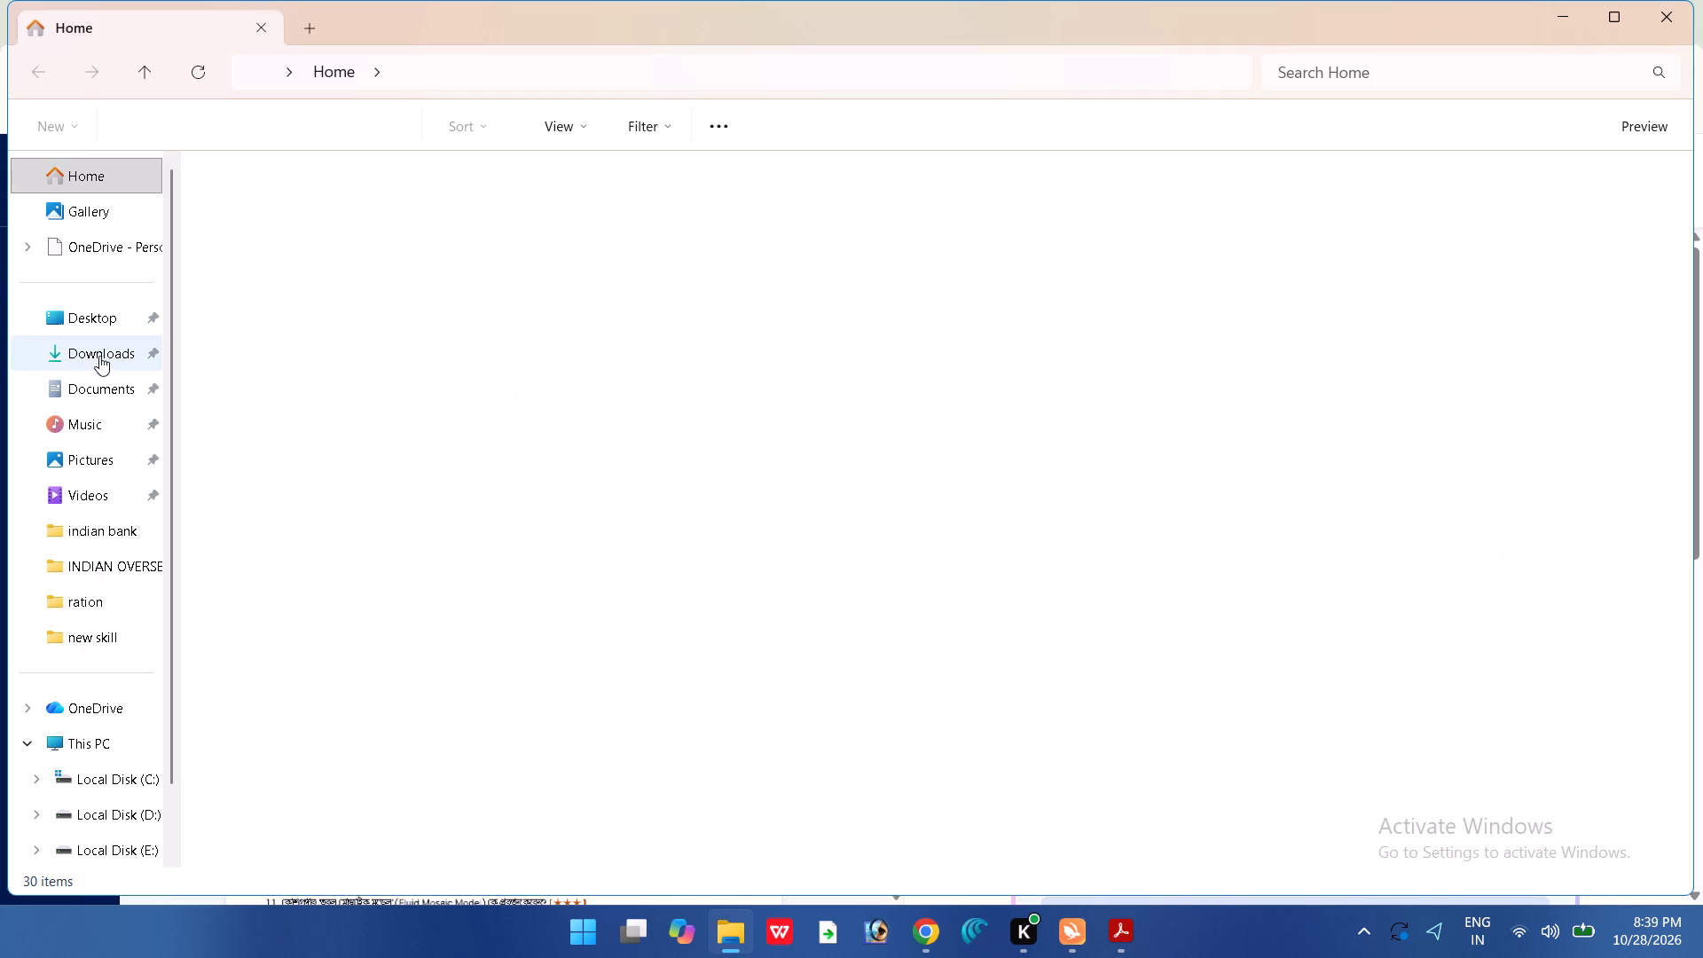
click(101, 354)
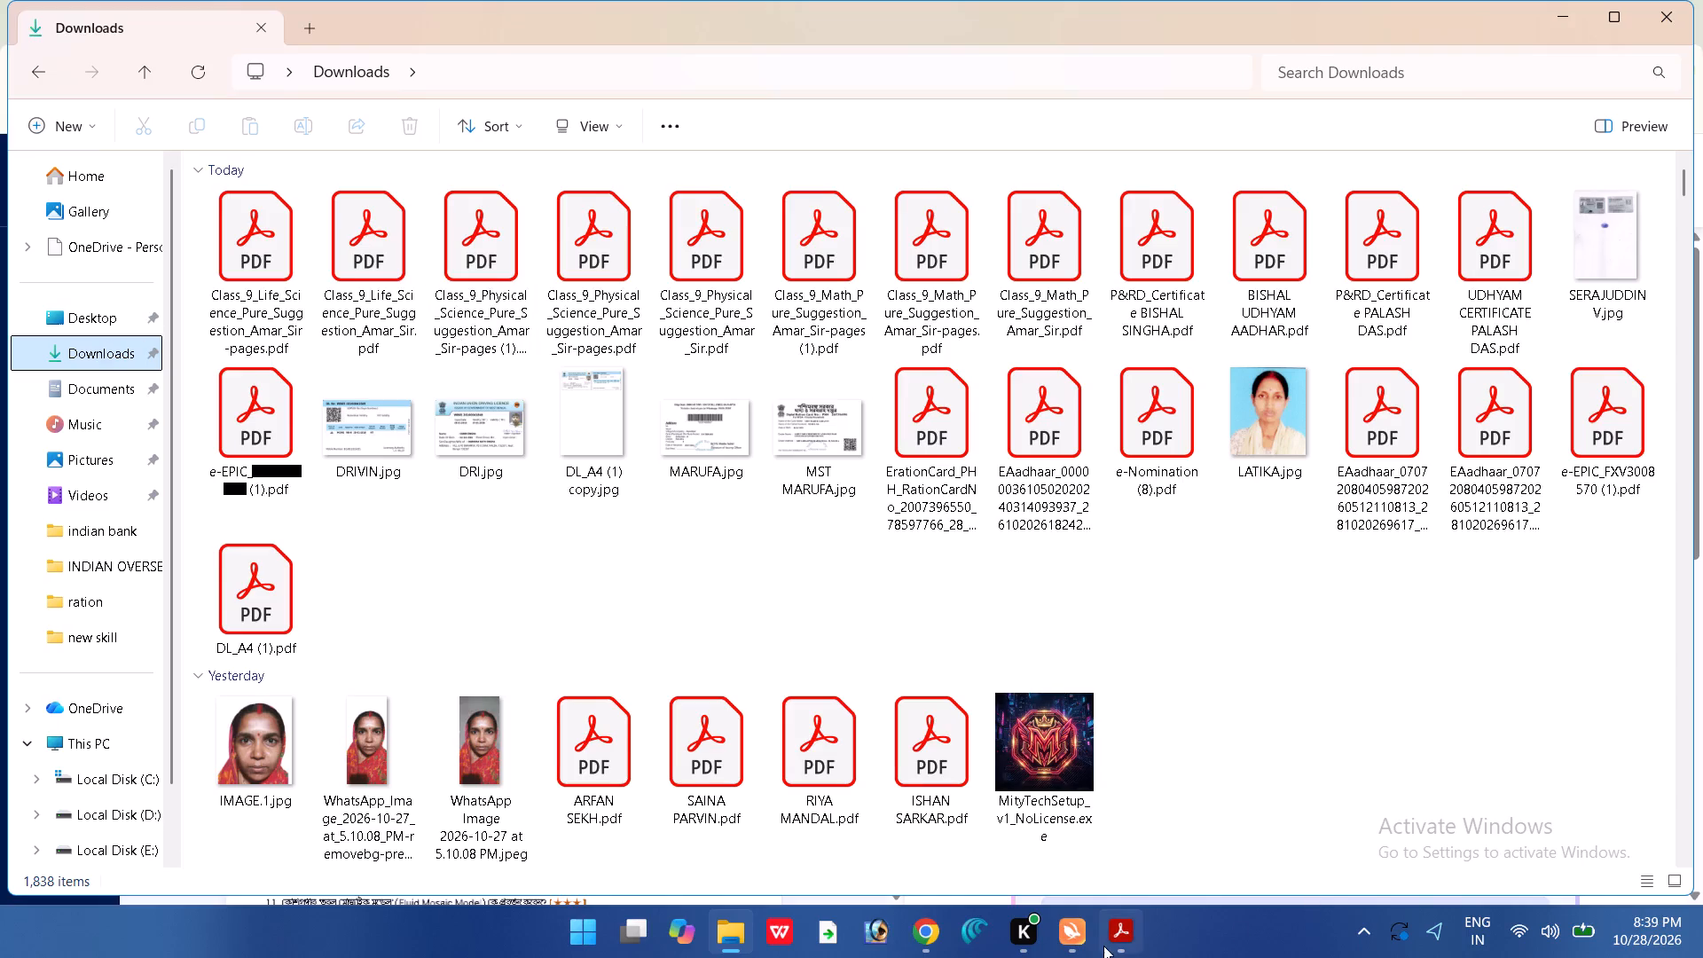
Return to Smallpdf in the browser and download the split four-page Life Science PDF.
click(931, 928)
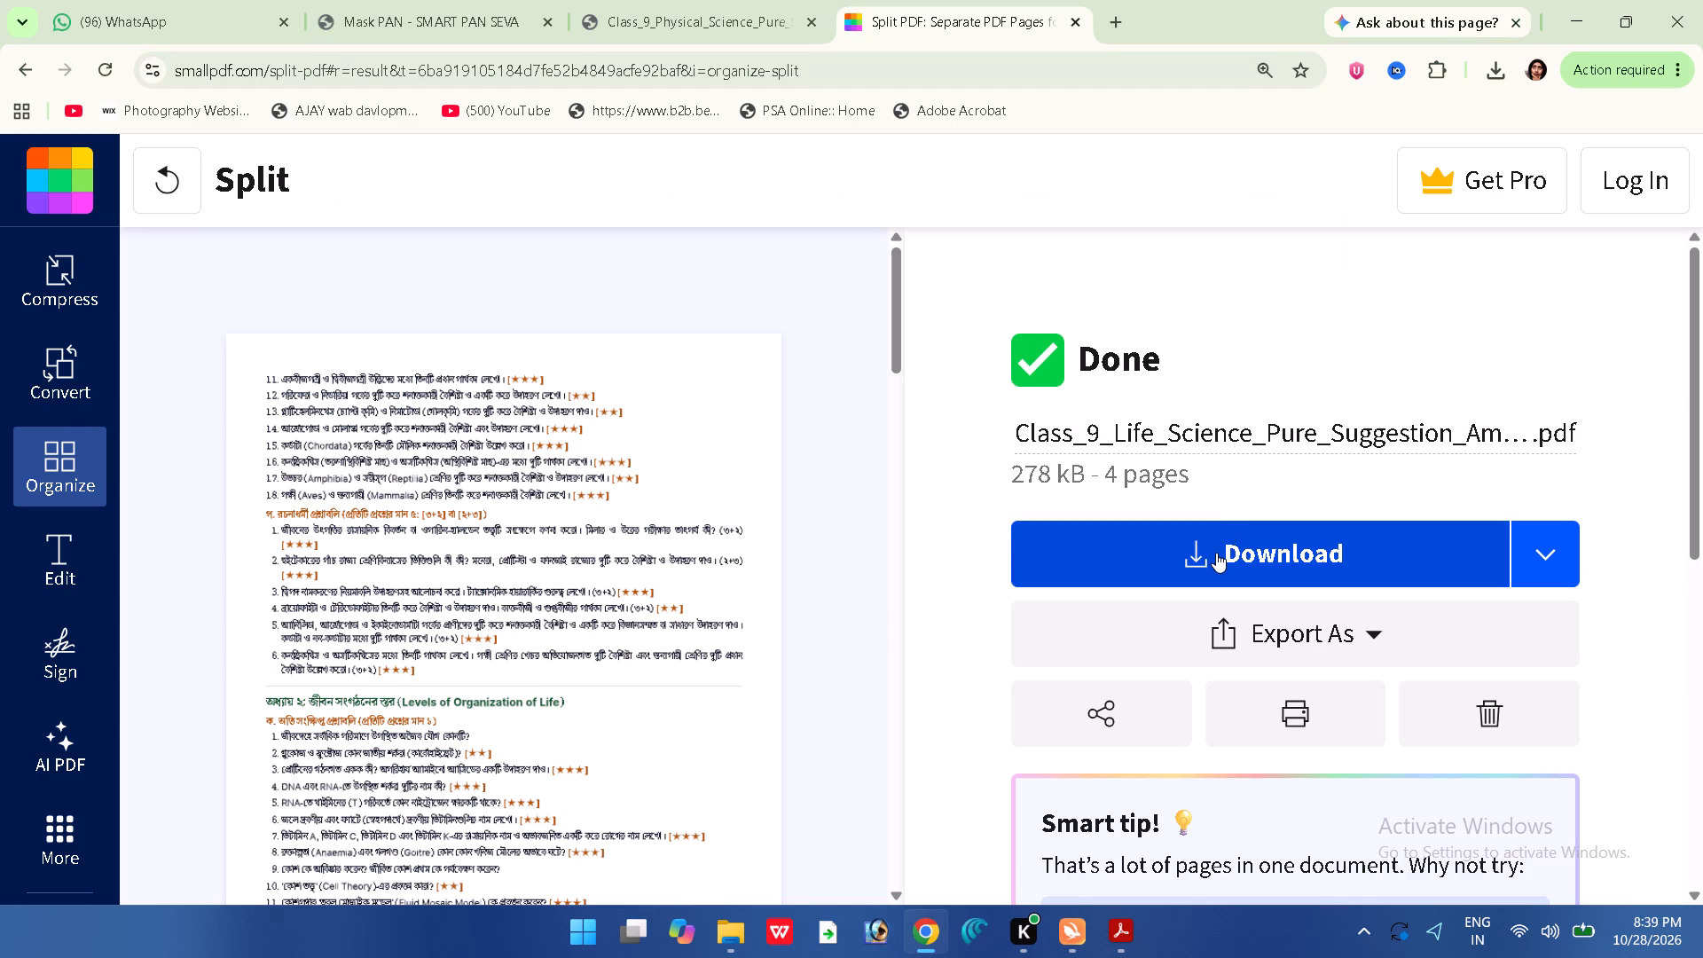
click(1216, 553)
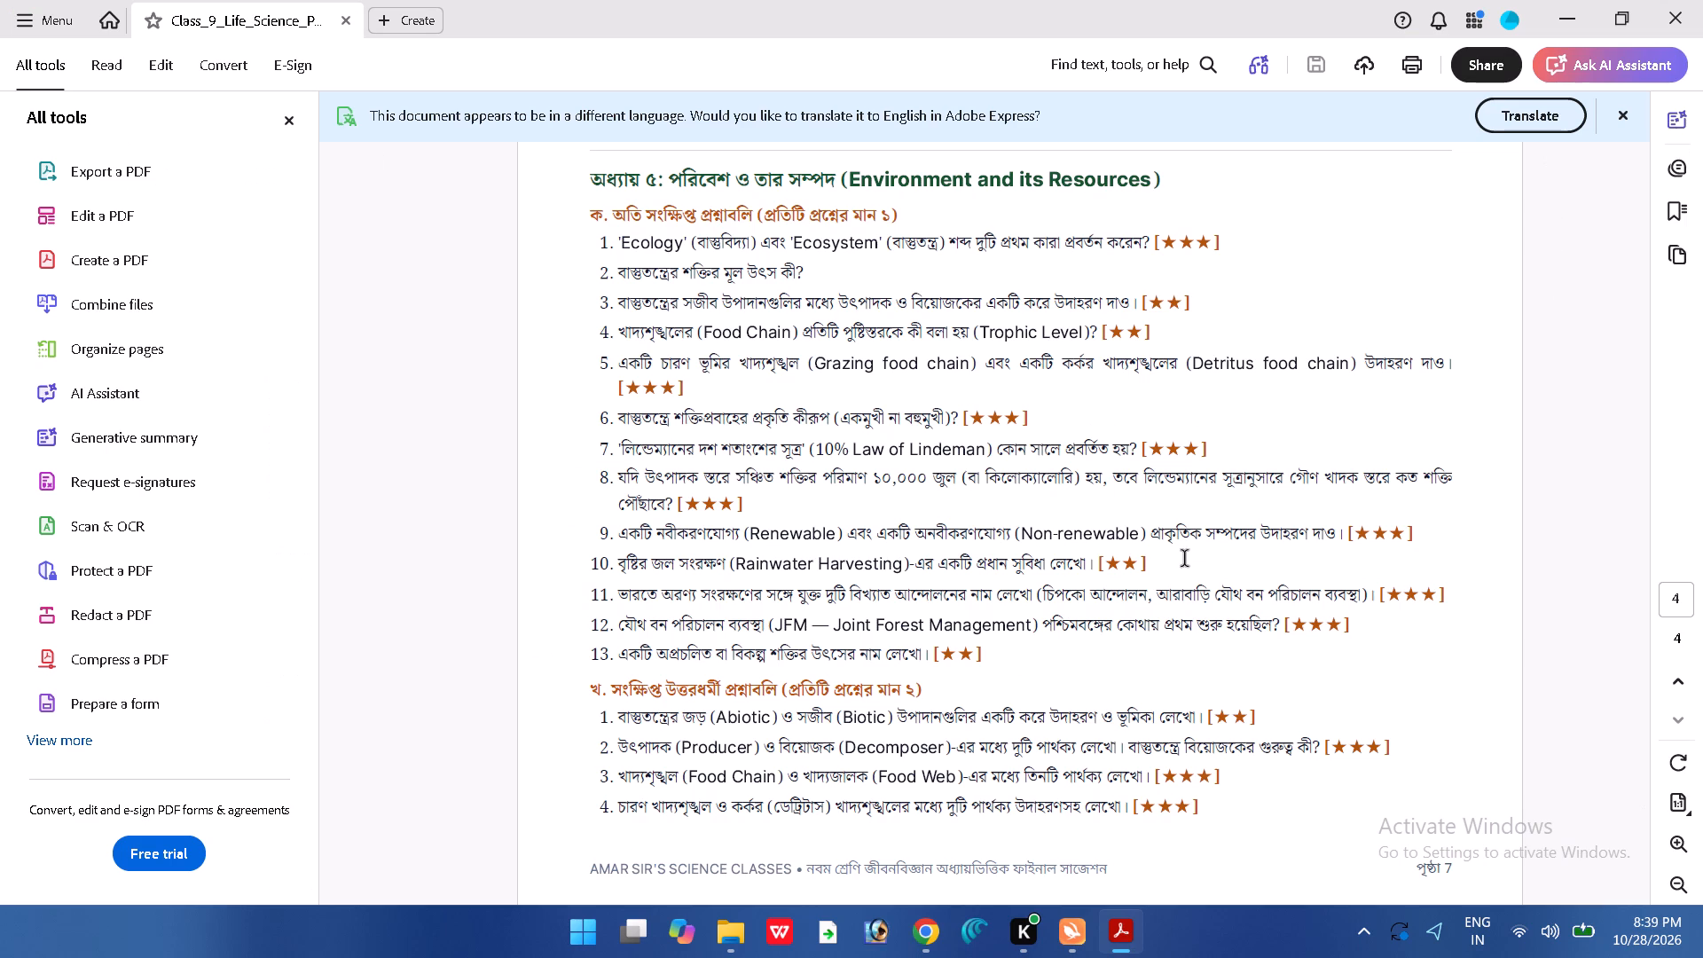
Print only page 4 of the newly downloaded Life Science PDF on the Brother DCP-T220, accepting the grayscale printer properties.
scroll(1182, 436, up, 3)
scroll(1182, 436, down, 10)
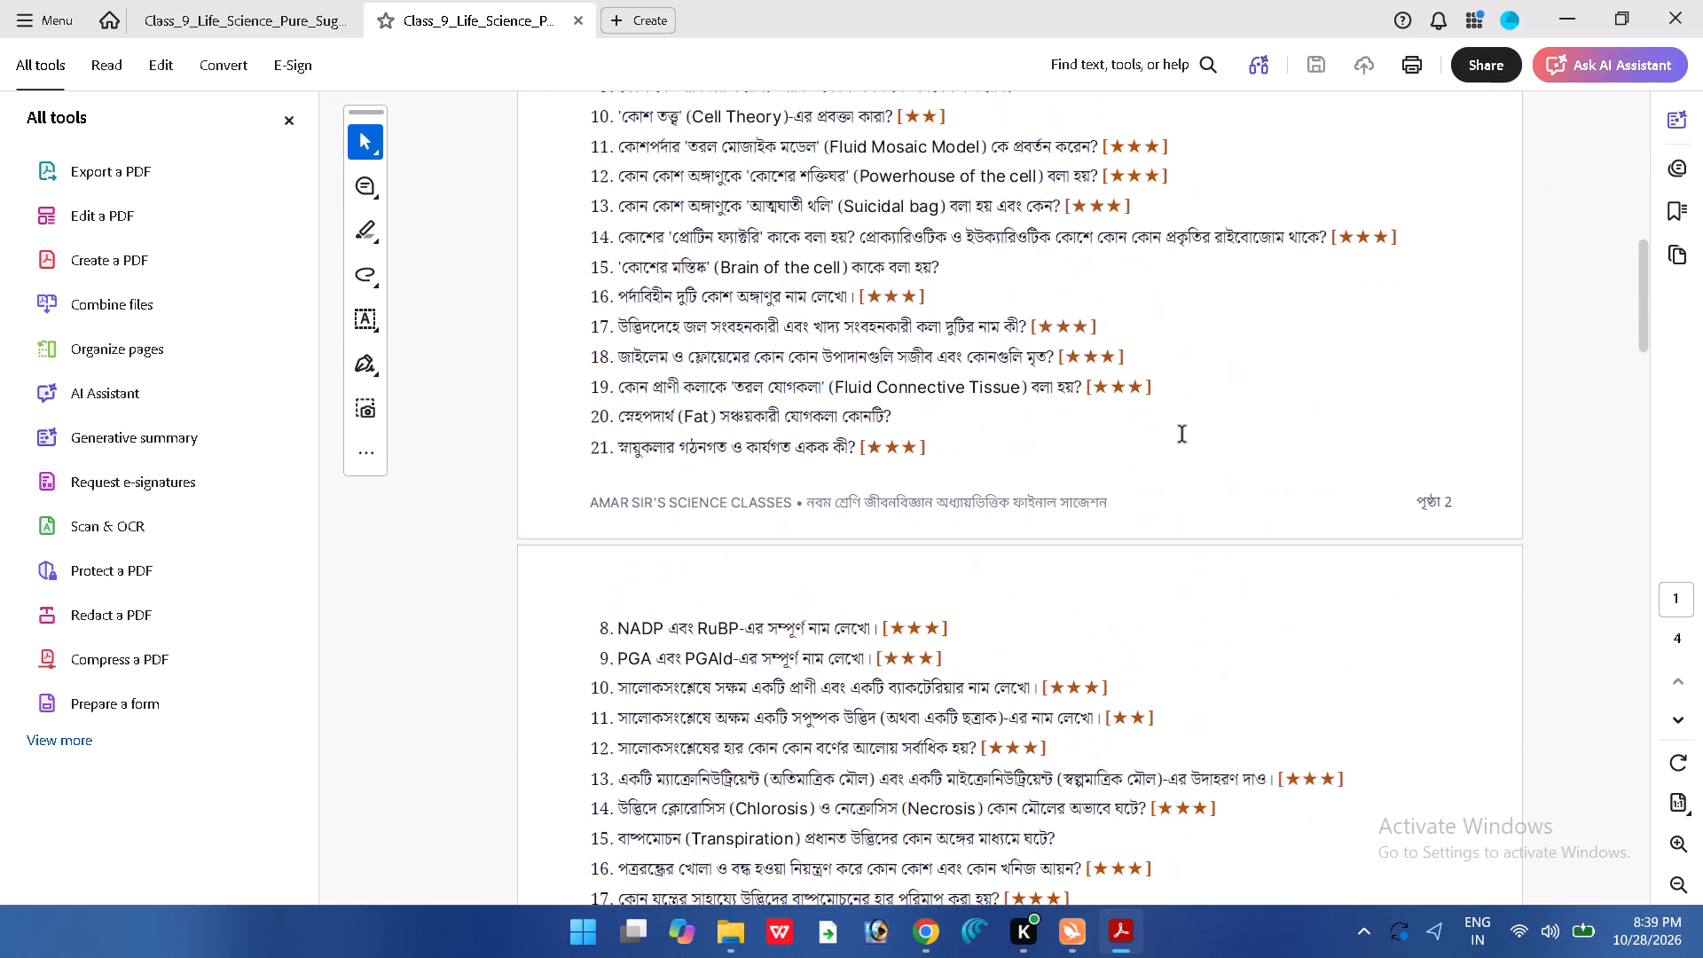
scroll(1182, 436, up, 4)
click(1403, 74)
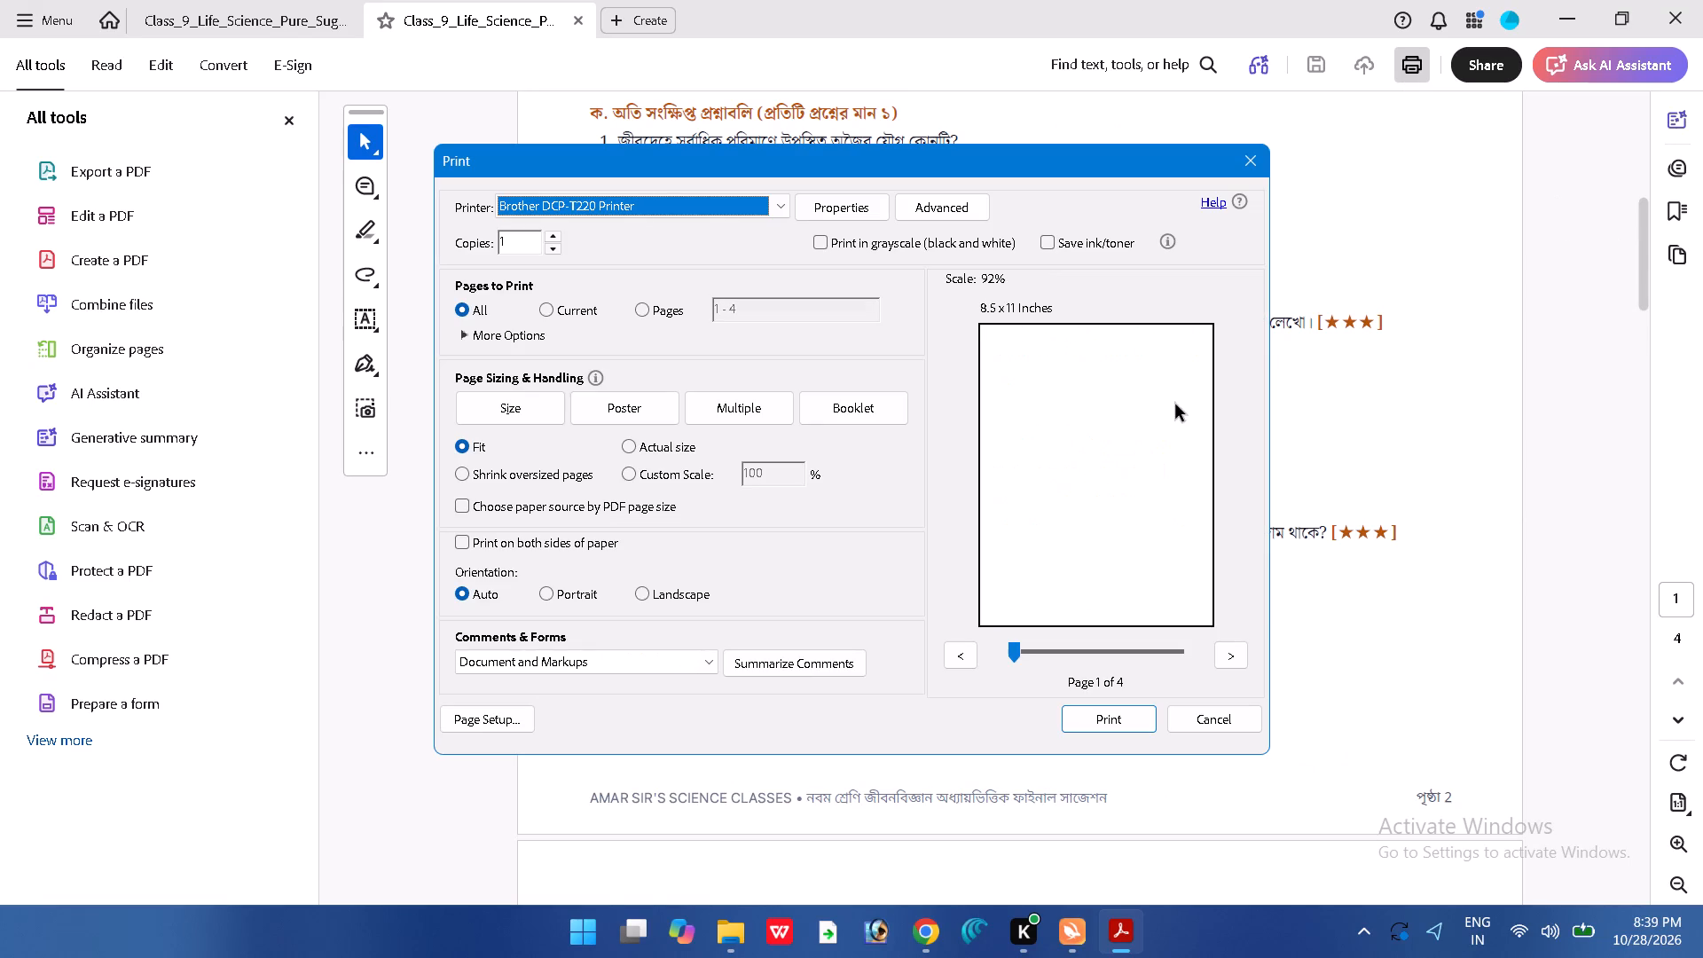
click(641, 315)
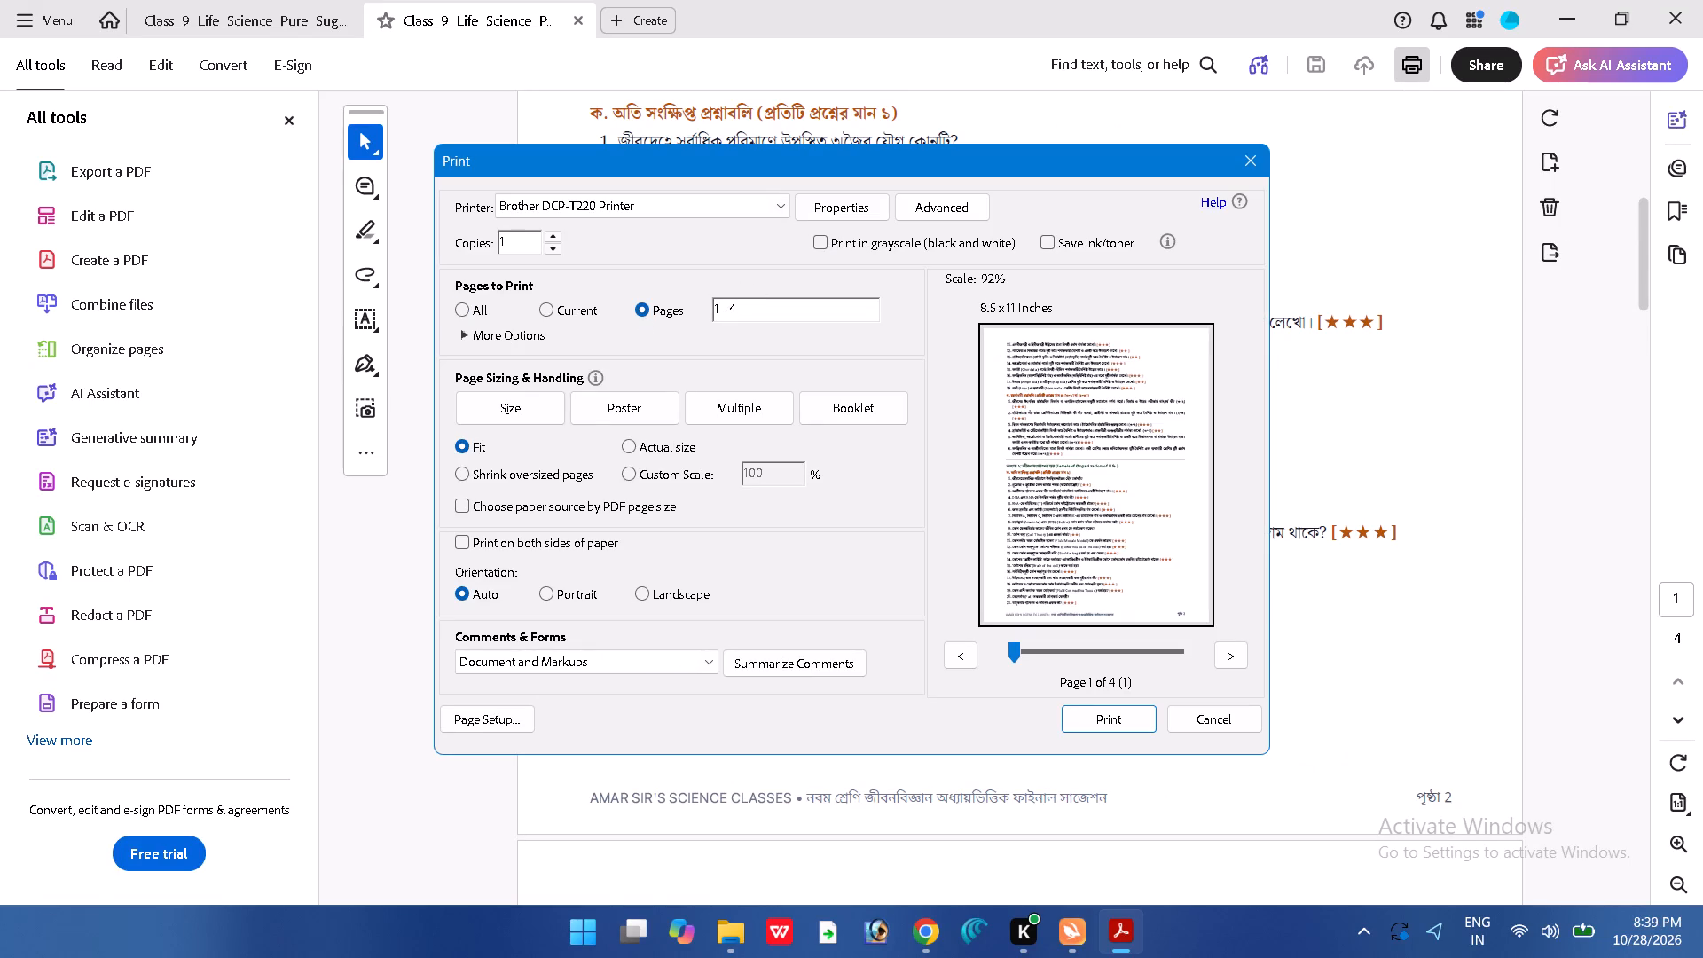
click(766, 317)
key(BackSpace)
key(BackSpace)
key(BackSpace)
key(BackSpace)
key(BackSpace)
key(4)
click(842, 203)
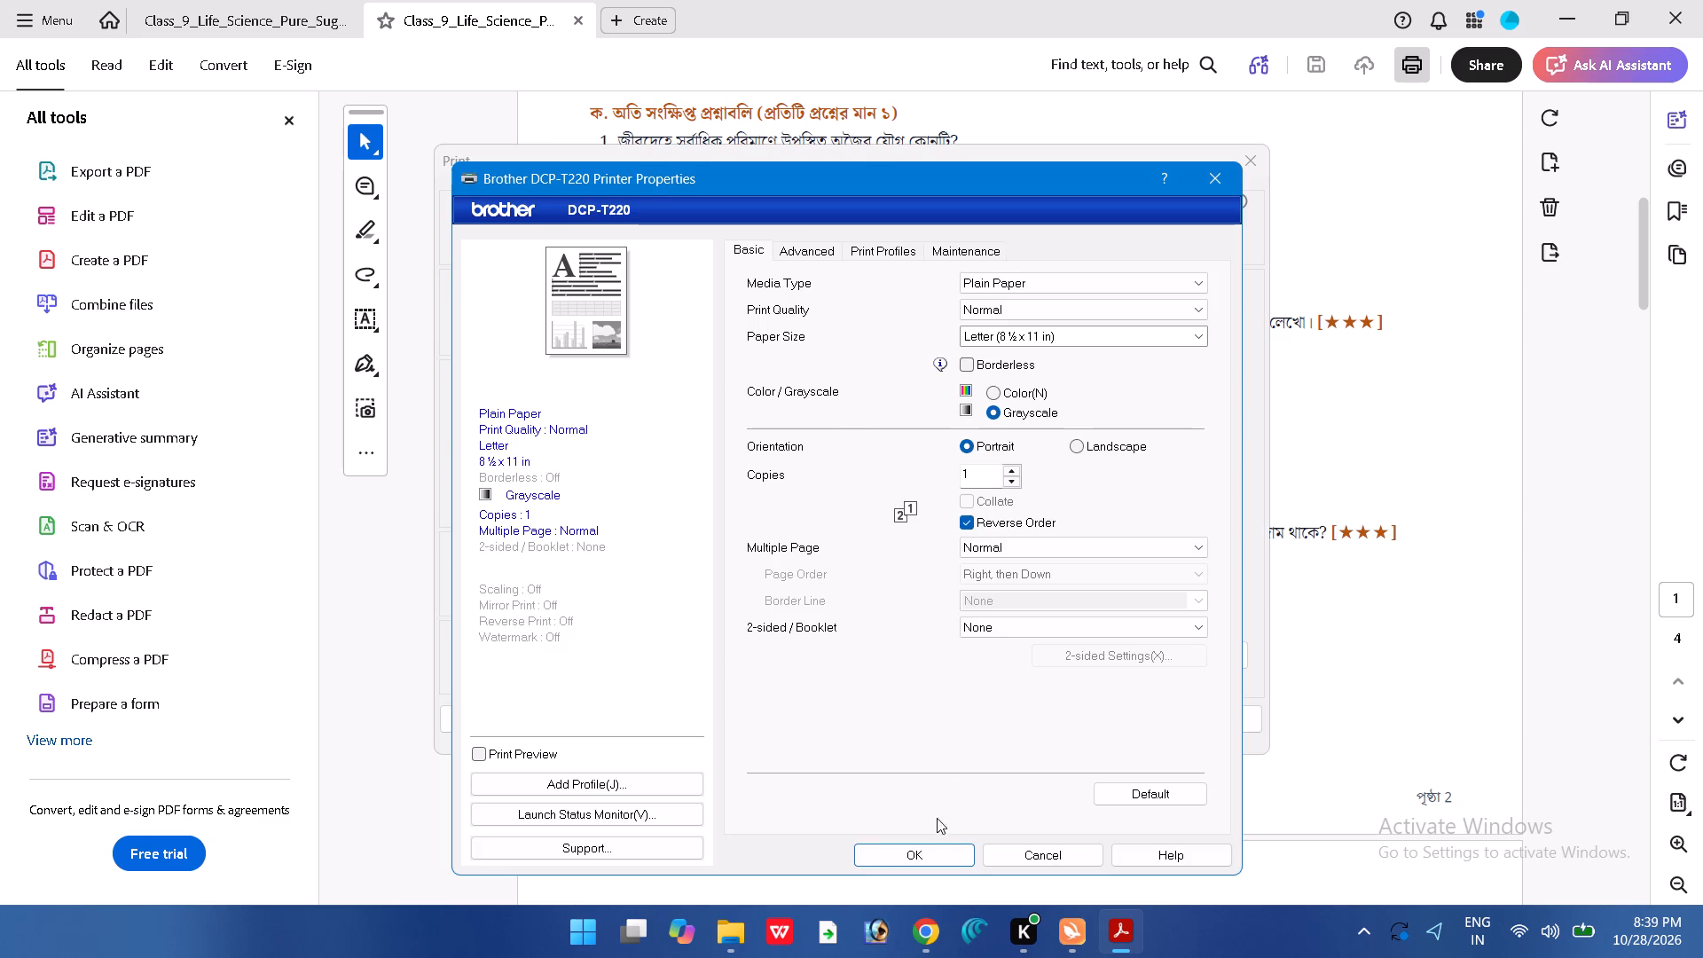
click(966, 860)
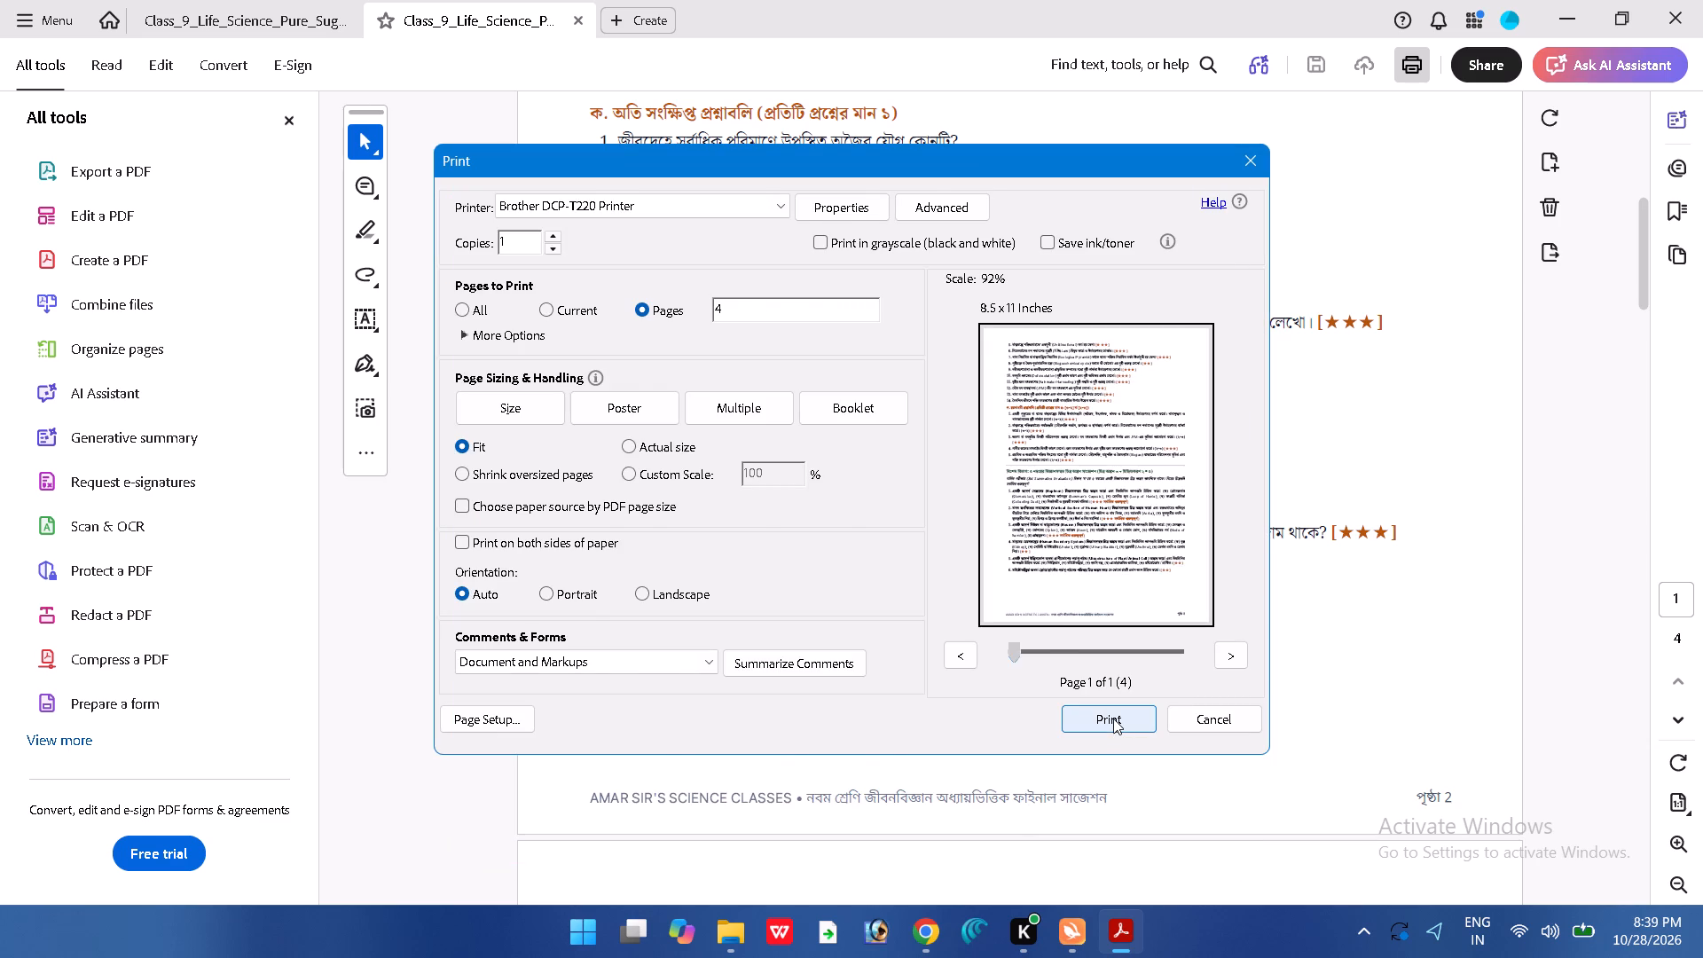
click(1113, 718)
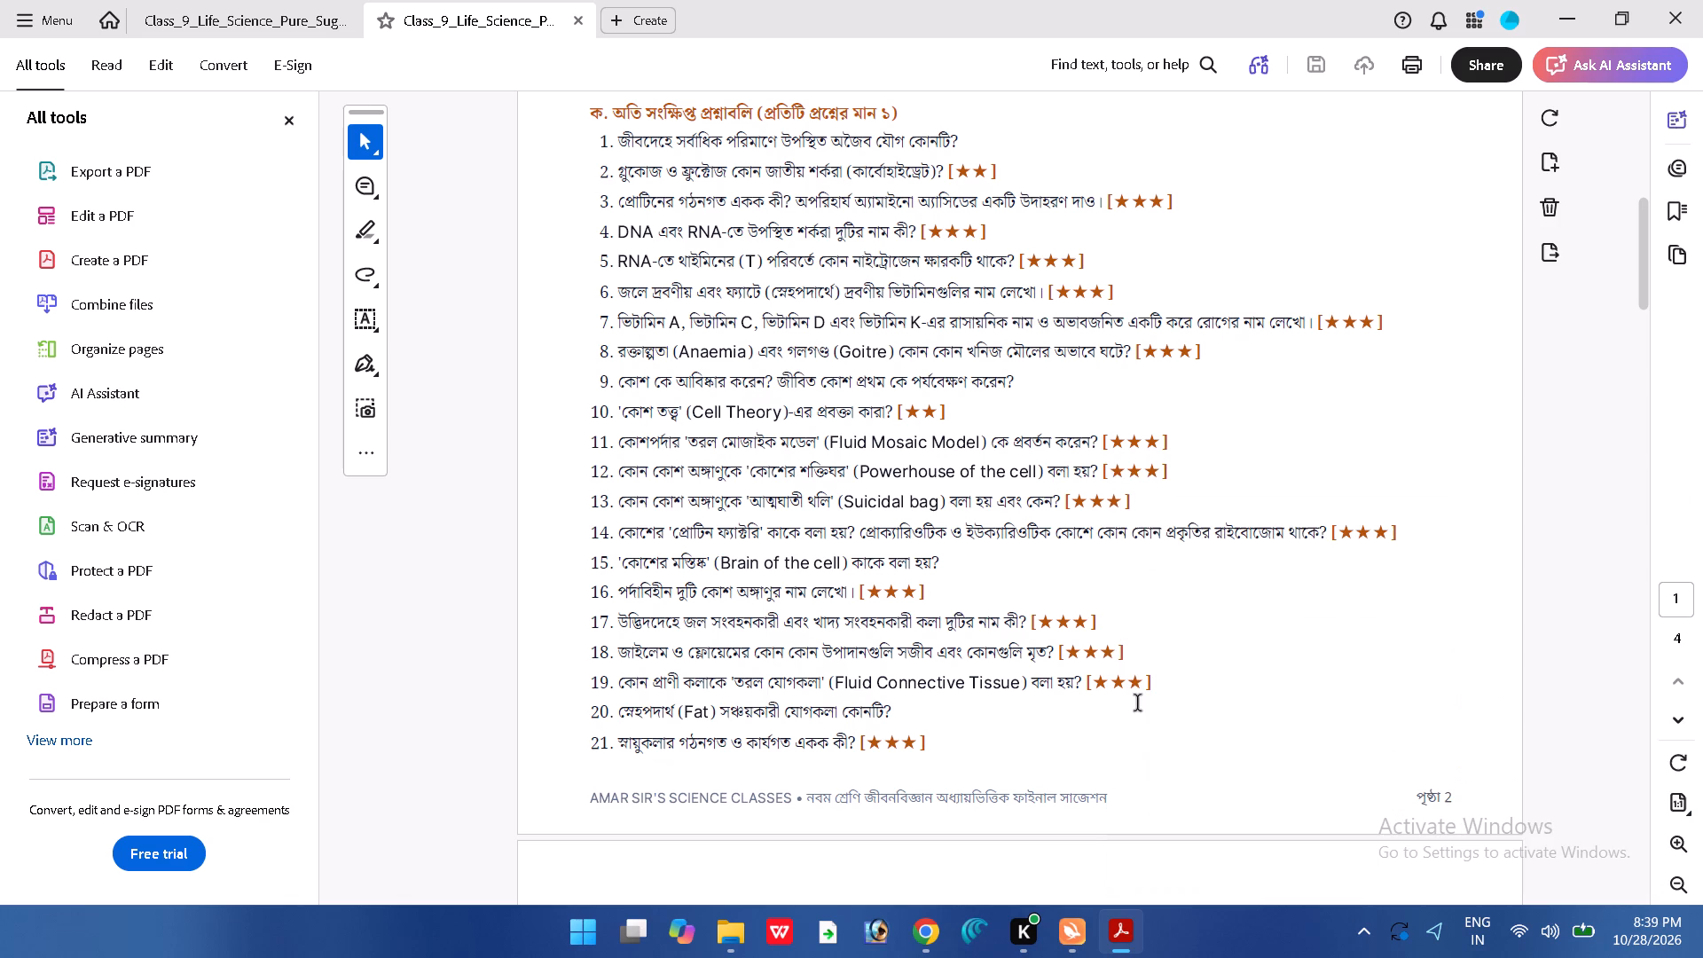
Print only page 3 of the split Life Science PDF on the Brother DCP-T220.
click(1404, 76)
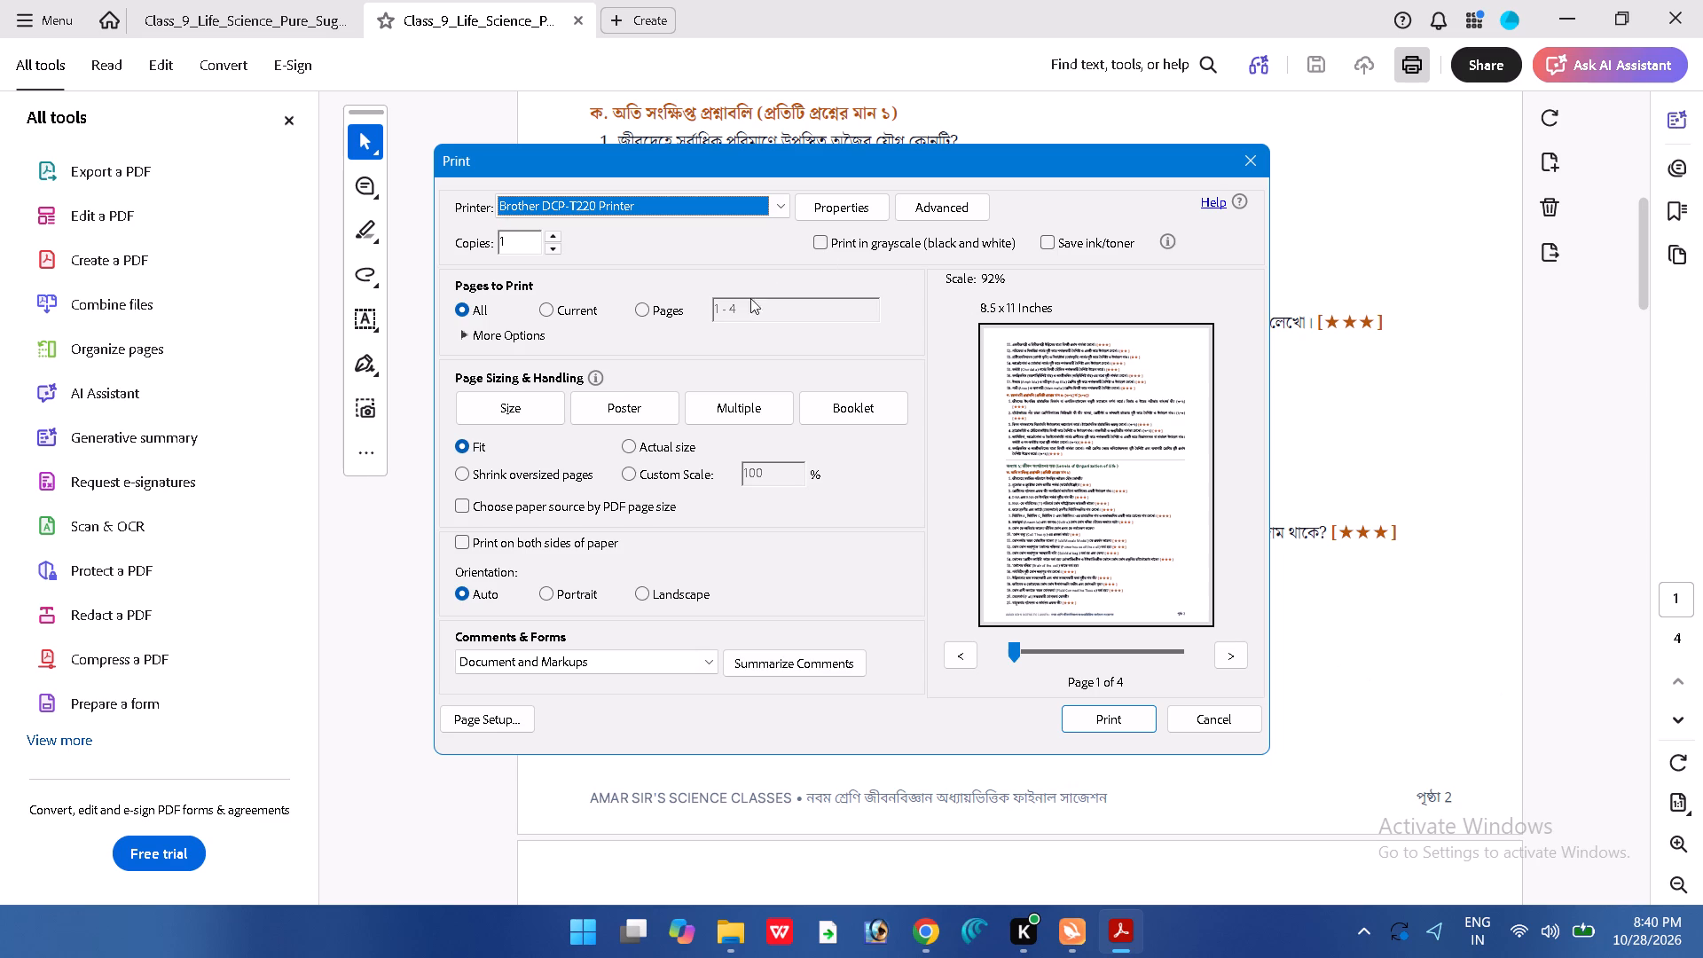
click(642, 310)
click(789, 304)
key(BackSpace)
key(BackSpace)
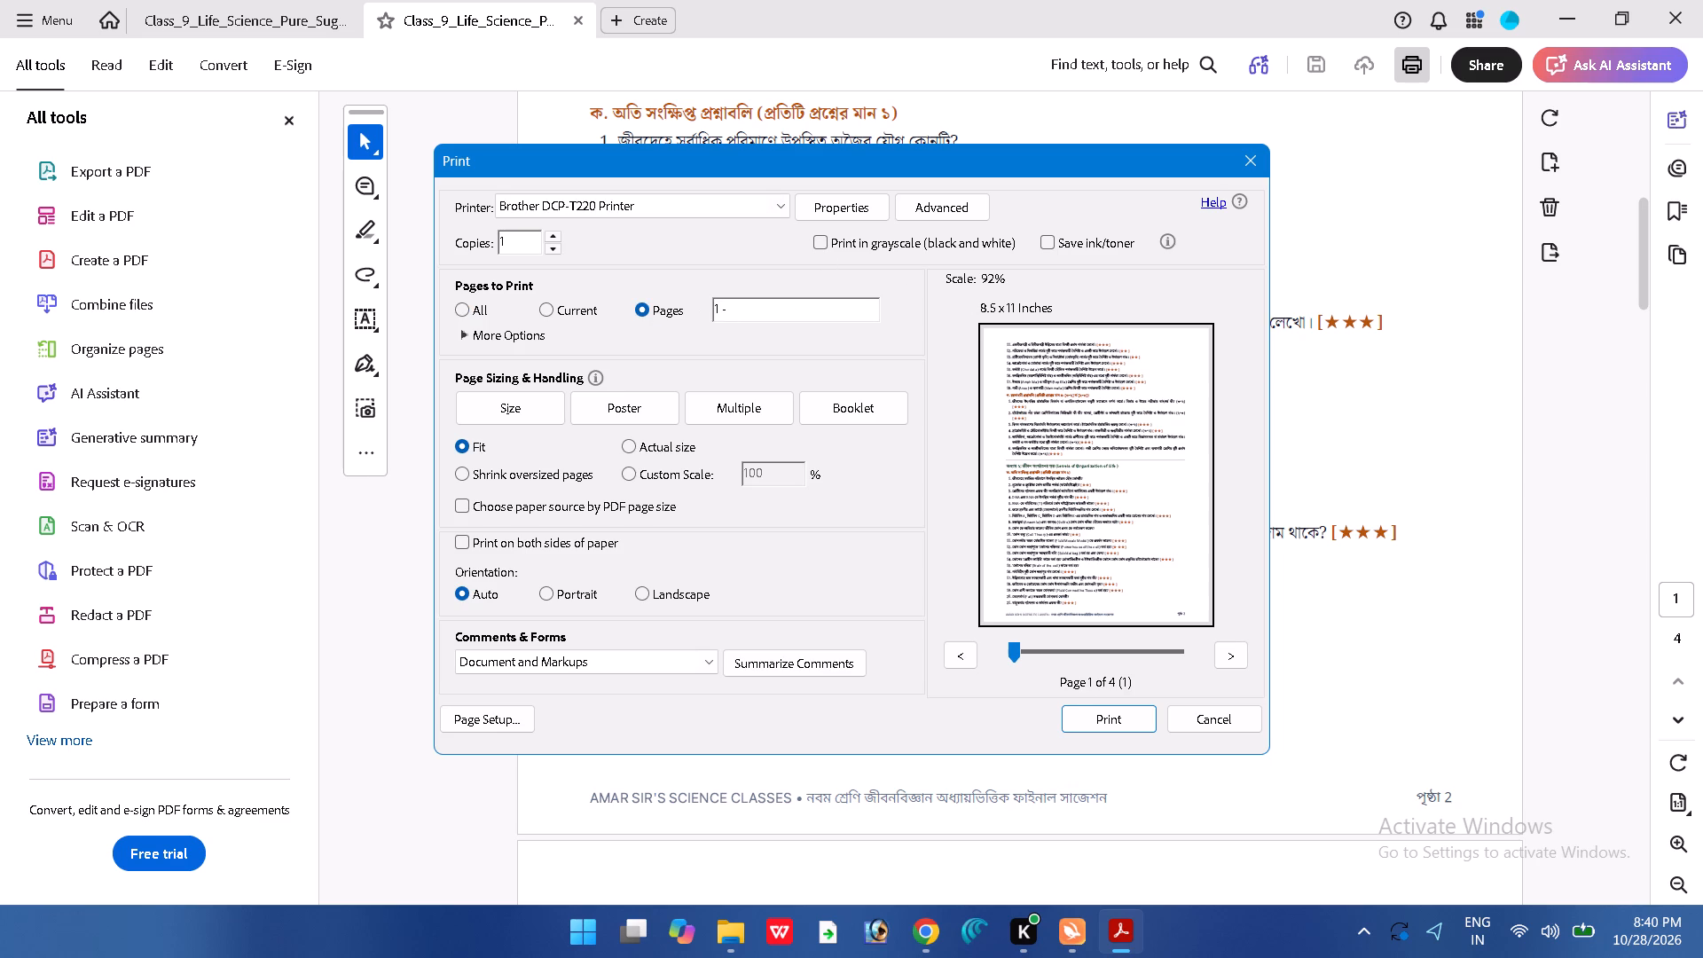
key(BackSpace)
key(BackSpace)
key(BackSpace)
key(3)
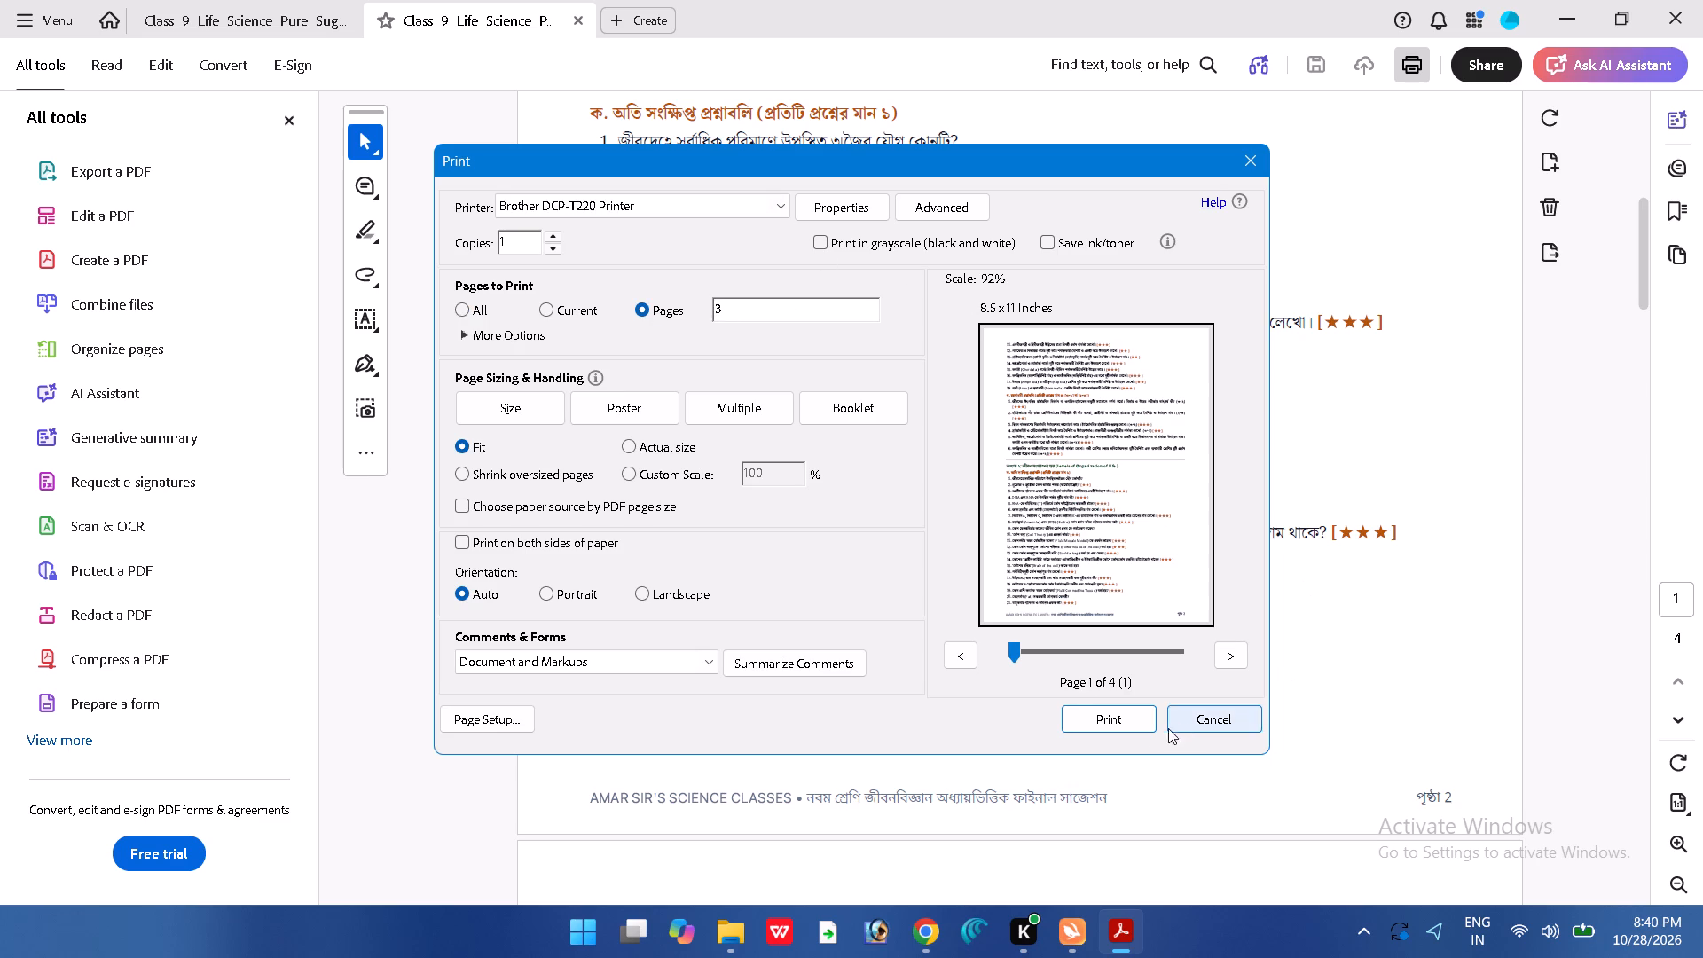
click(1118, 728)
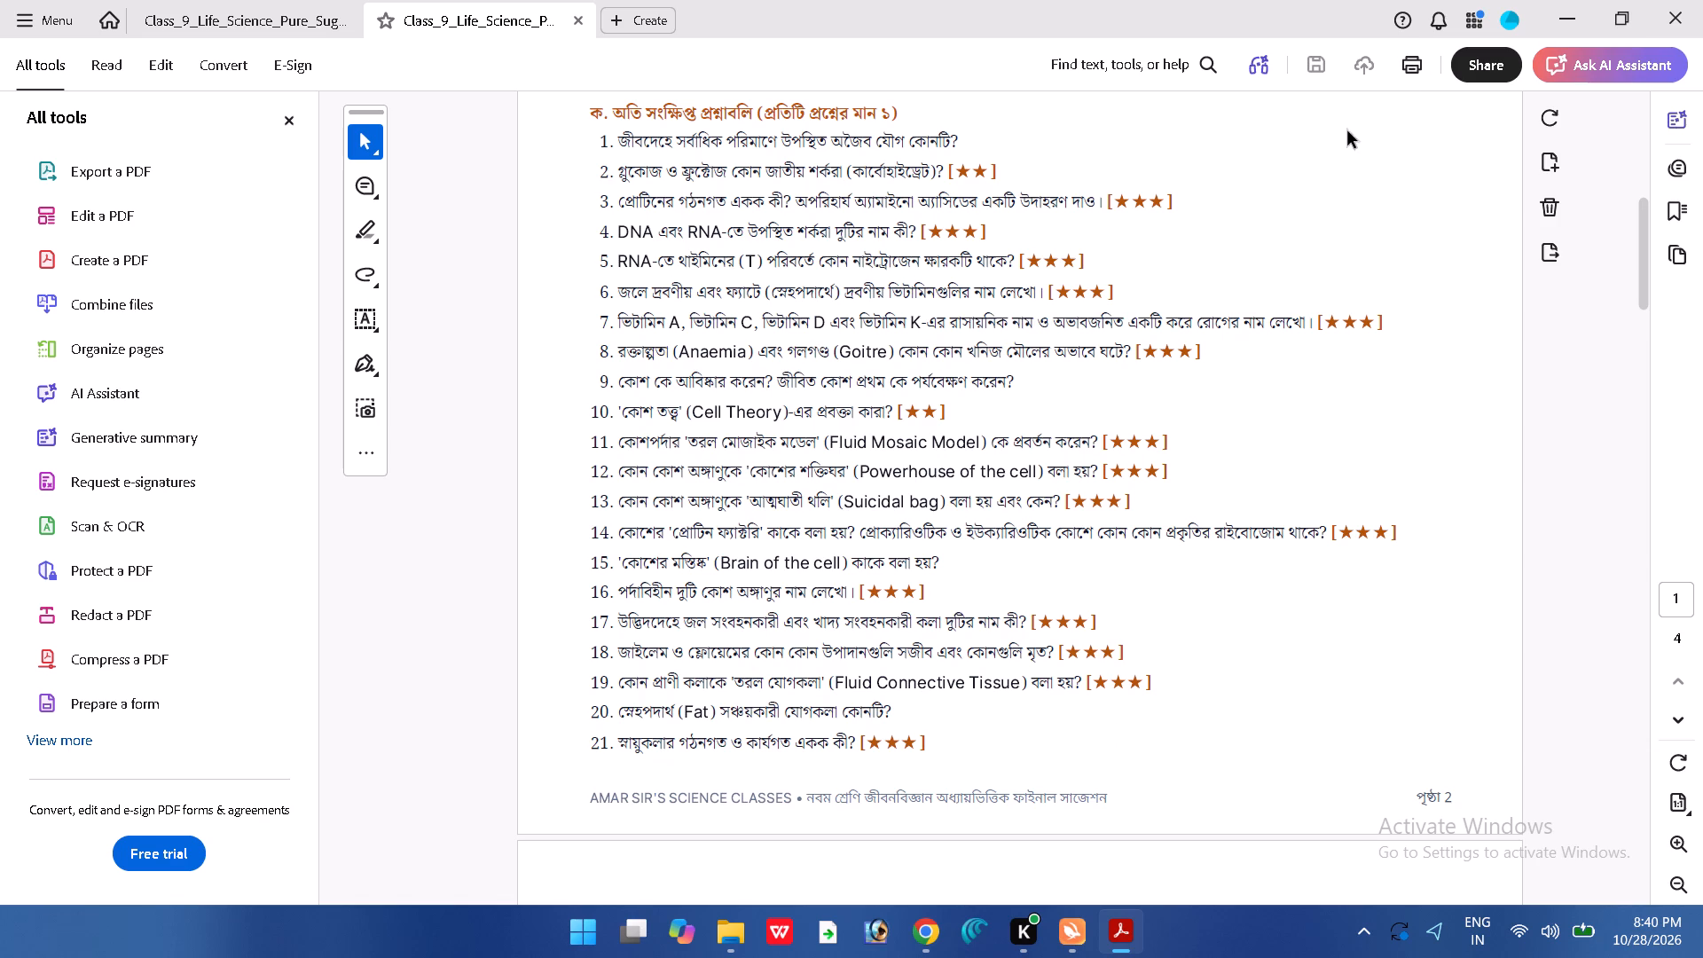
Print only page 2 of the split Life Science PDF, accepting the Brother DCP-T220 printer properties.
click(1410, 72)
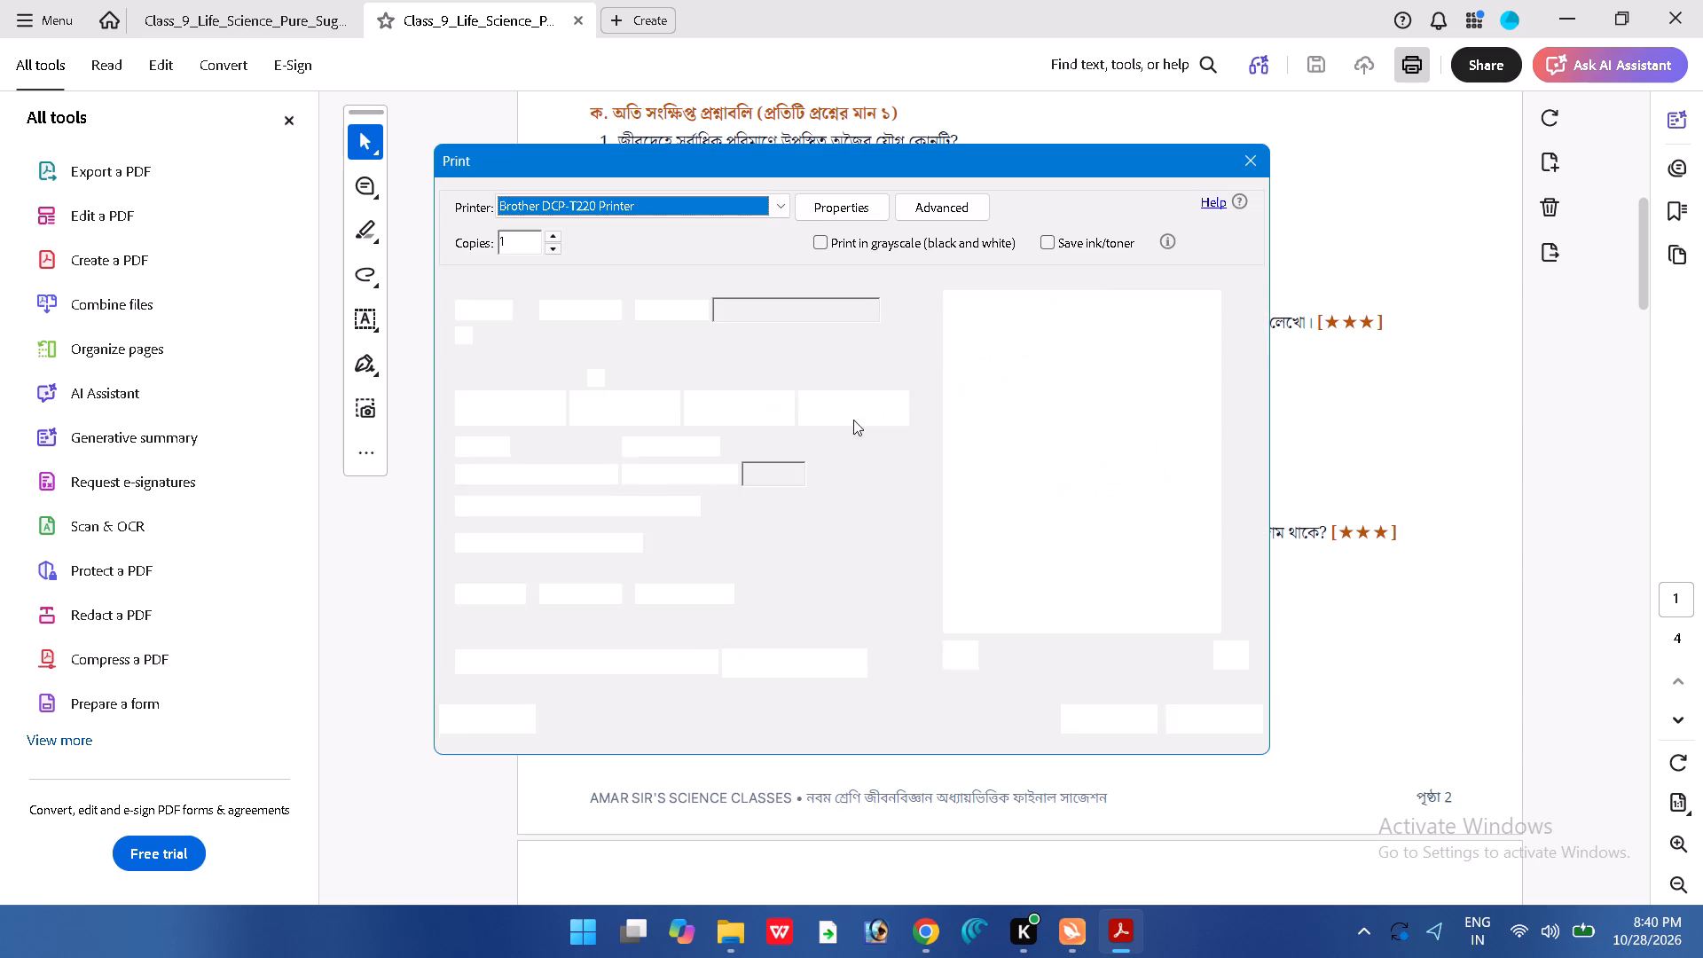
click(640, 310)
click(770, 312)
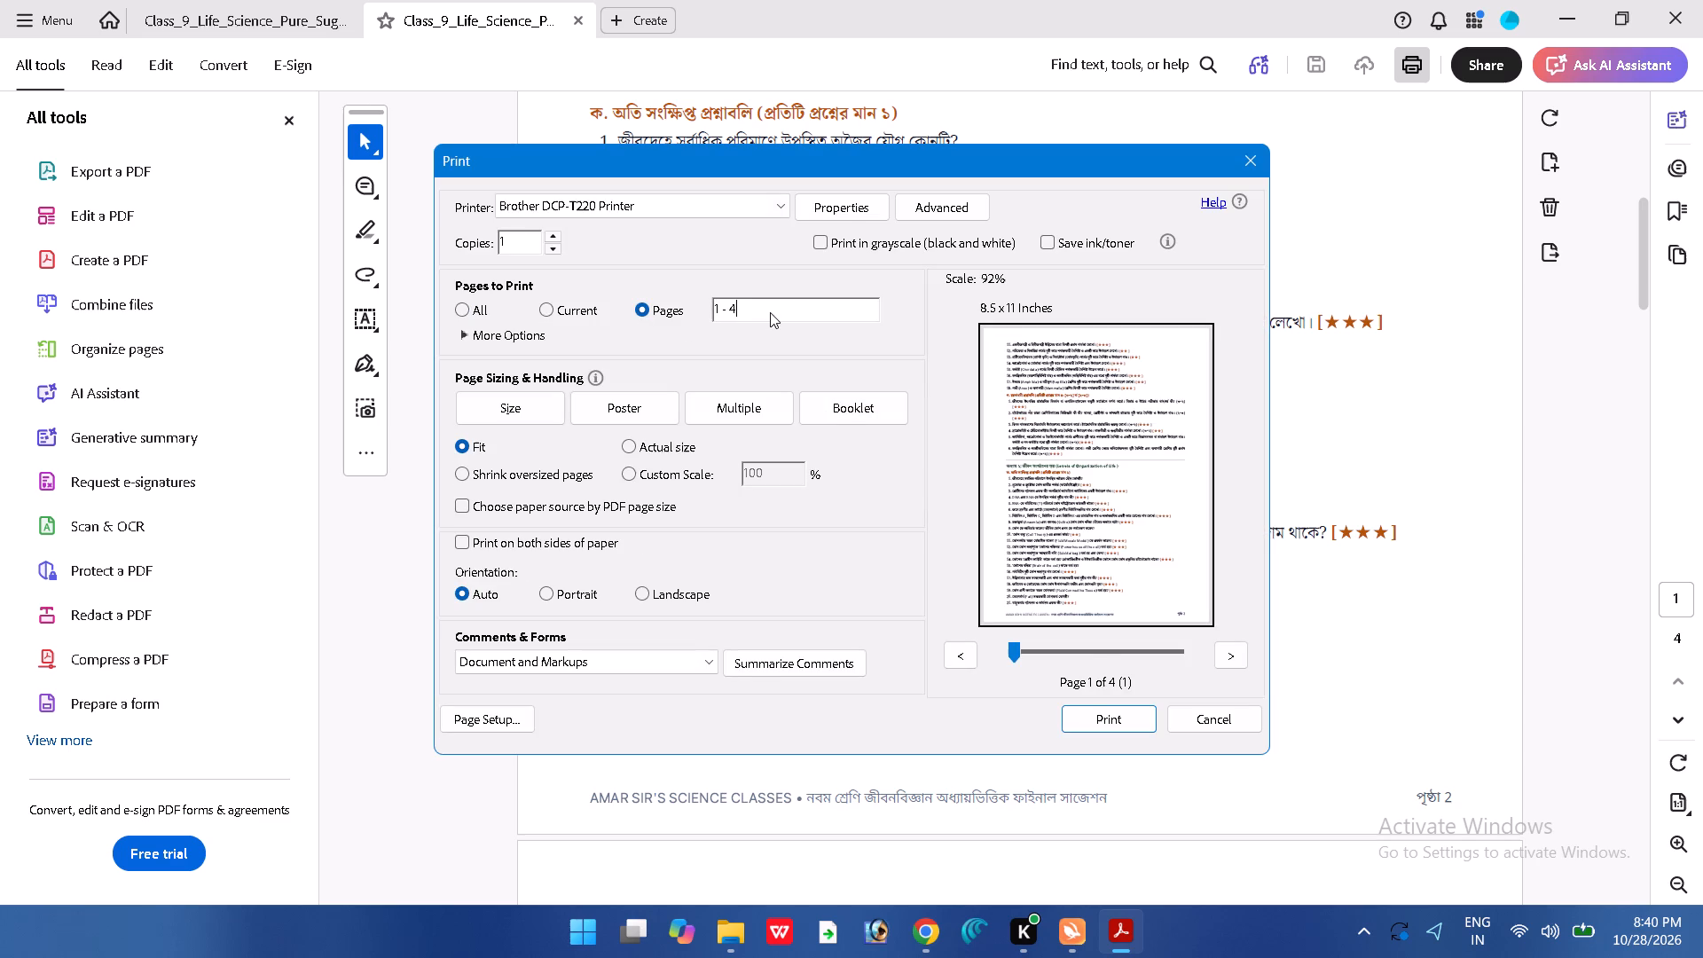
key(BackSpace)
key(BackSpace)
key(BackSpace)
key(BackSpace)
key(BackSpace)
key(2)
click(864, 202)
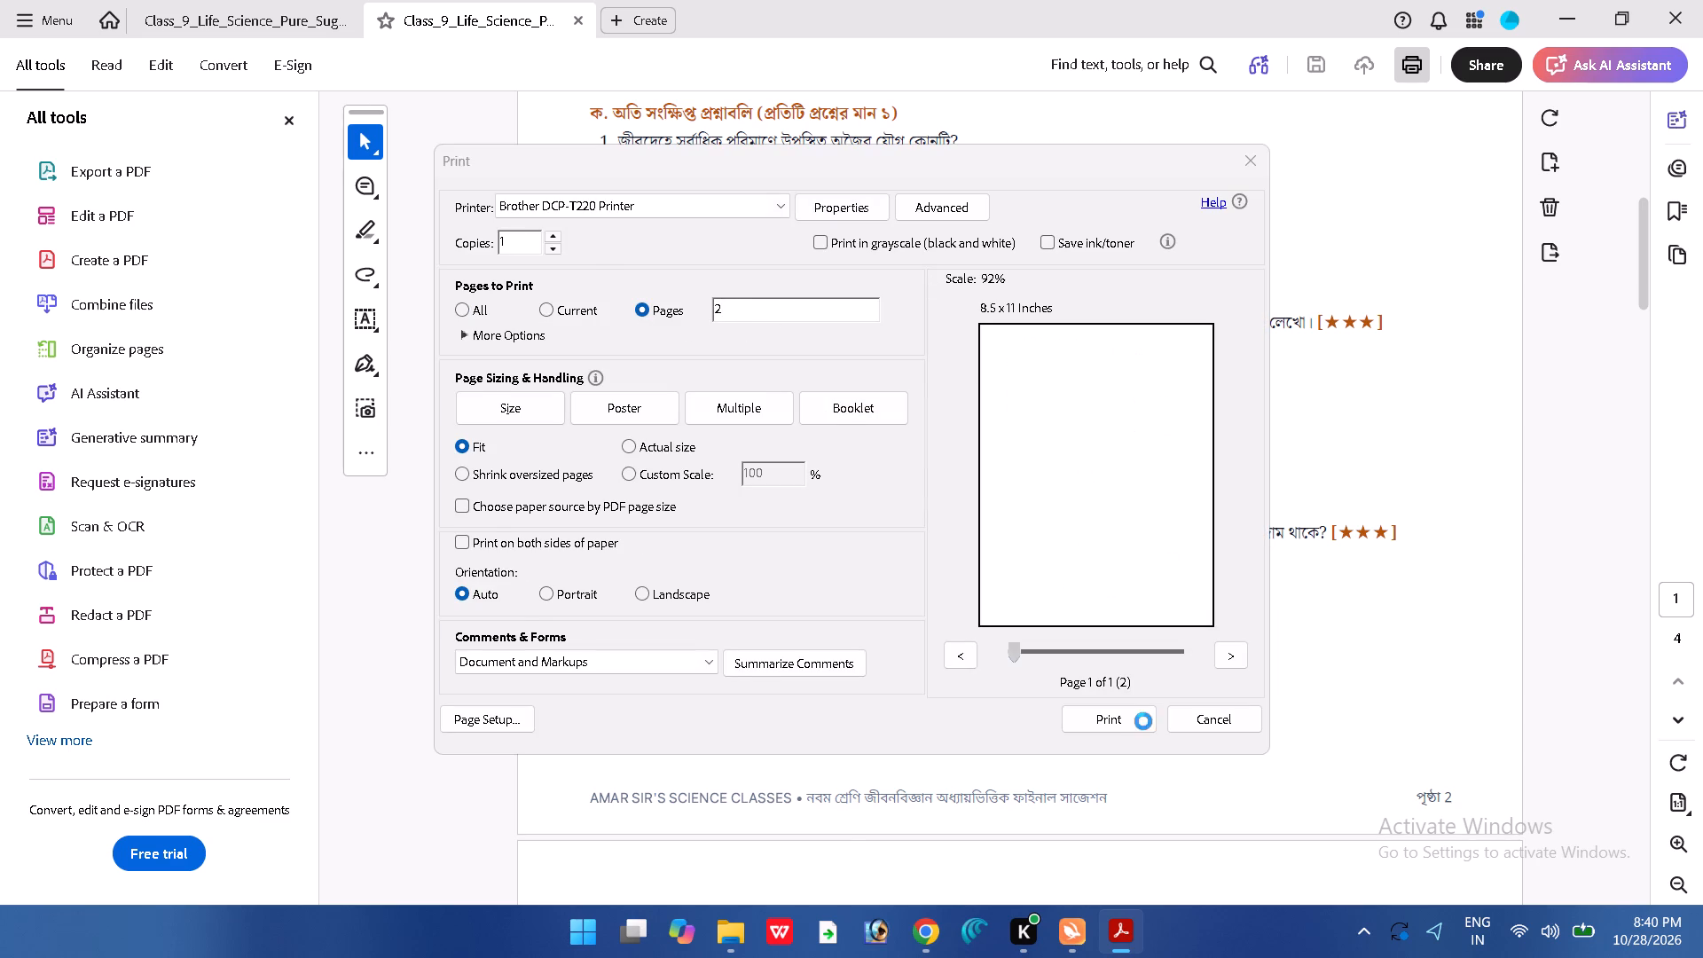
click(903, 859)
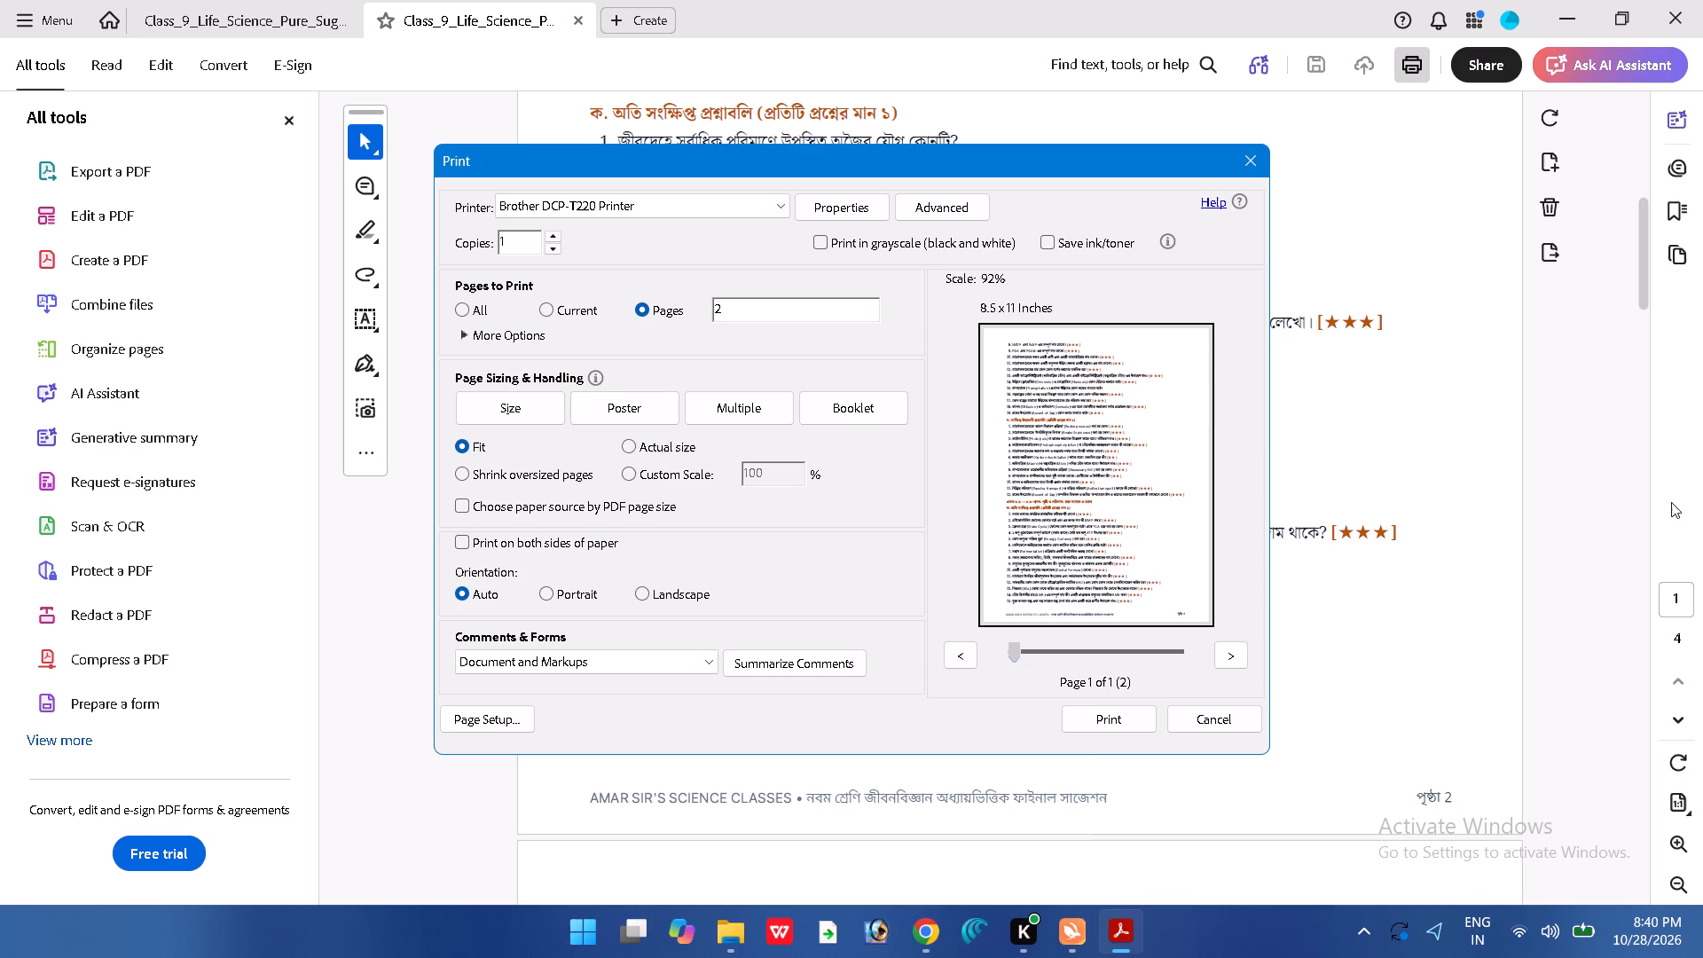
click(1104, 723)
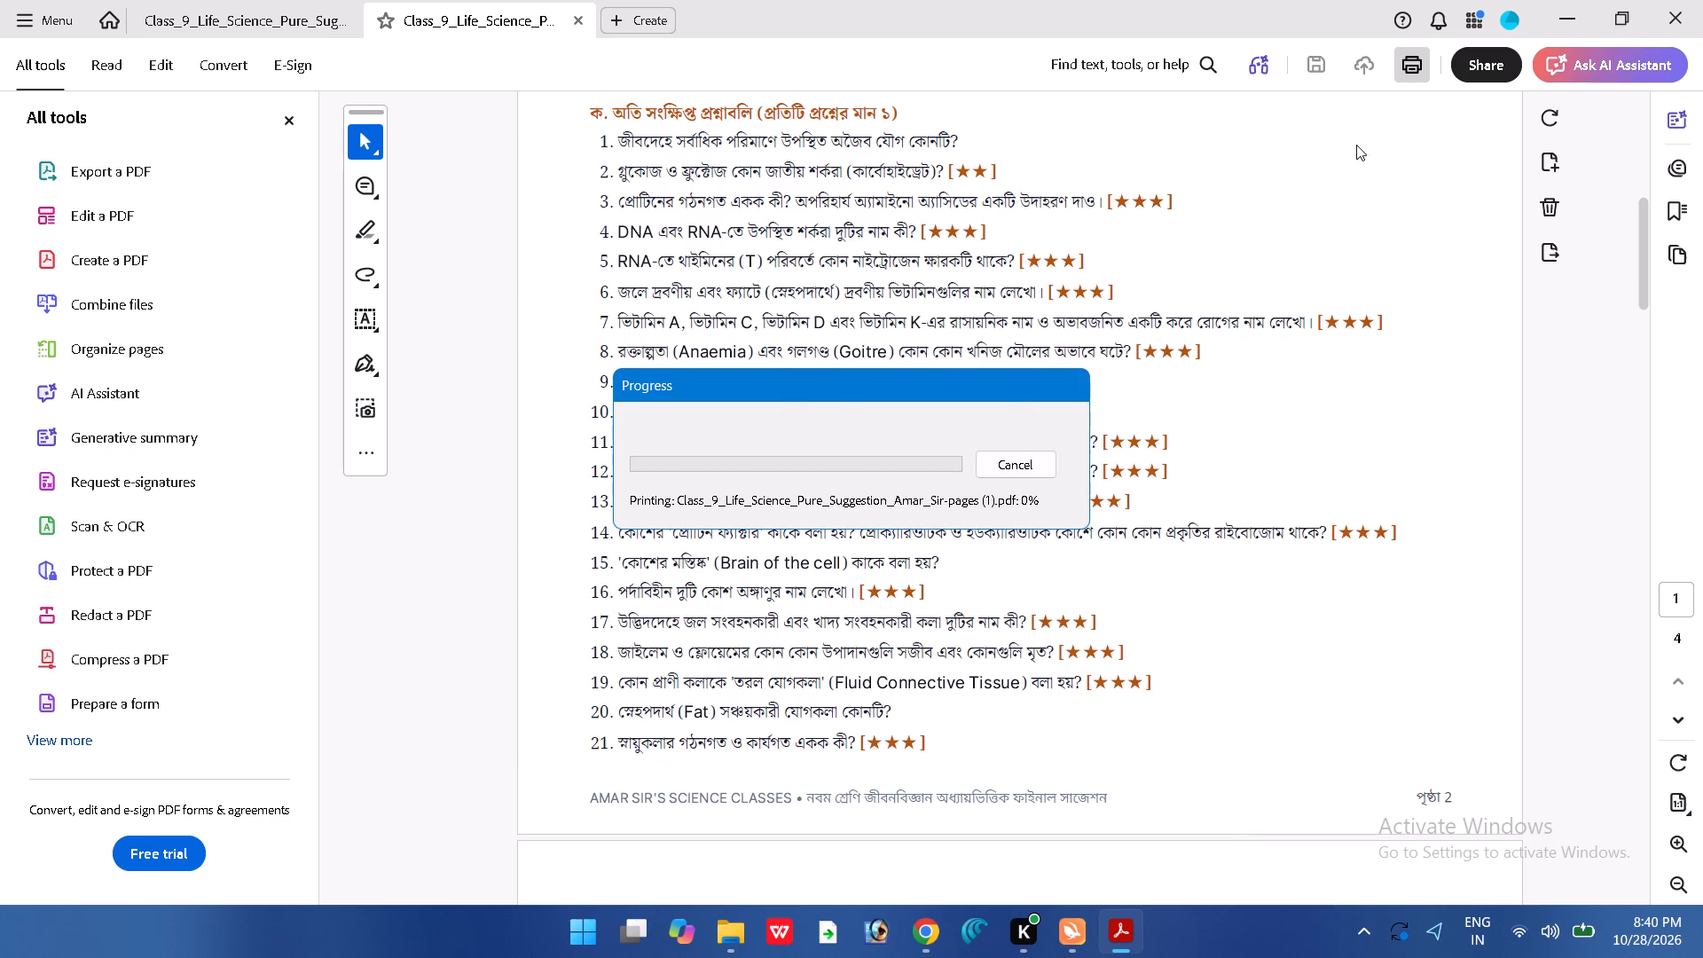
Set up printing of only page 1 of the split Life Science PDF, accepting the grayscale Brother DCP-T220 properties.
click(1401, 71)
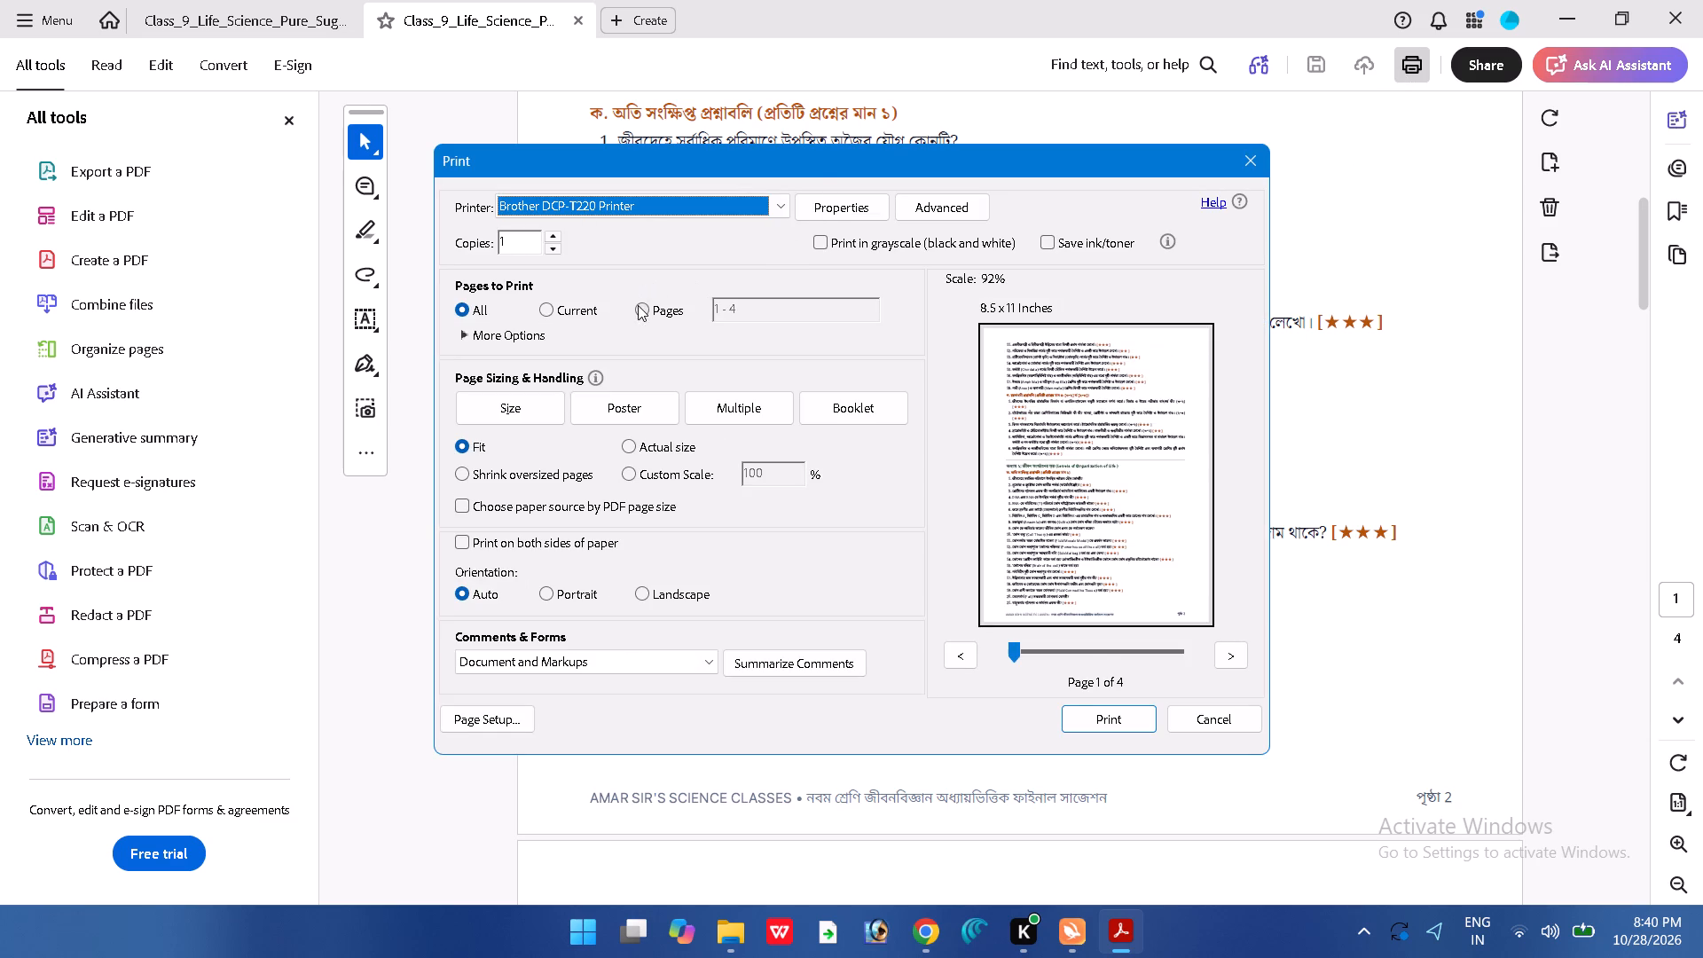
click(638, 305)
click(797, 305)
key(BackSpace)
key(BackSpace)
key(BackSpace)
key(BackSpace)
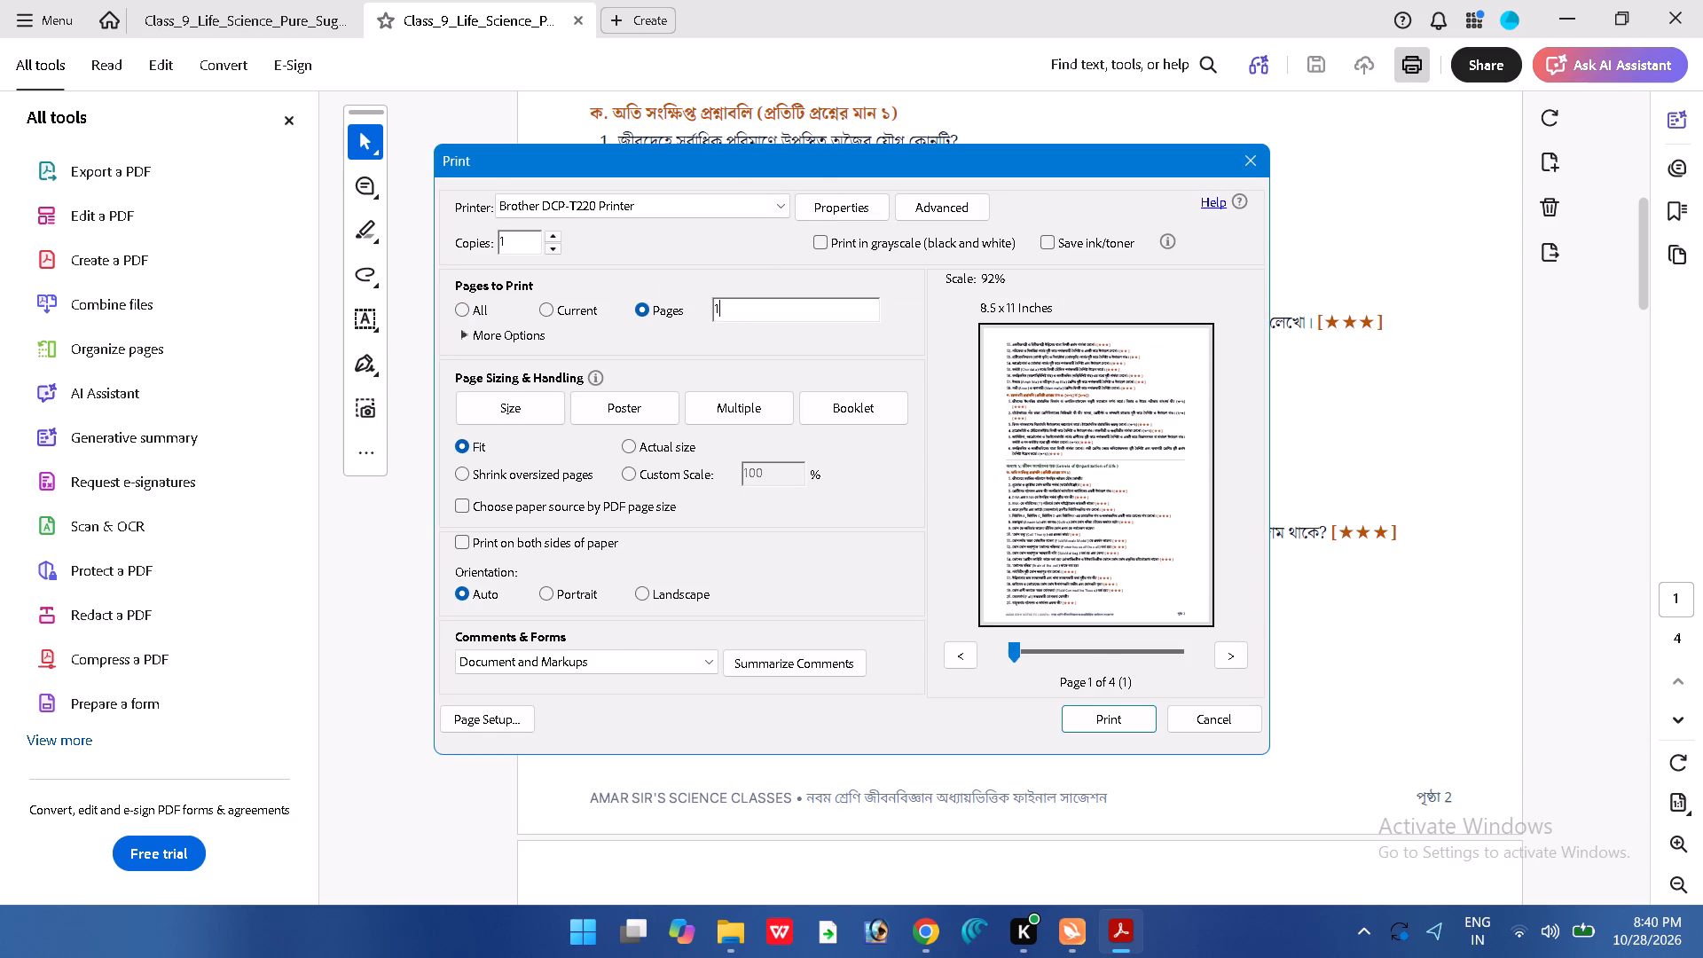
click(840, 217)
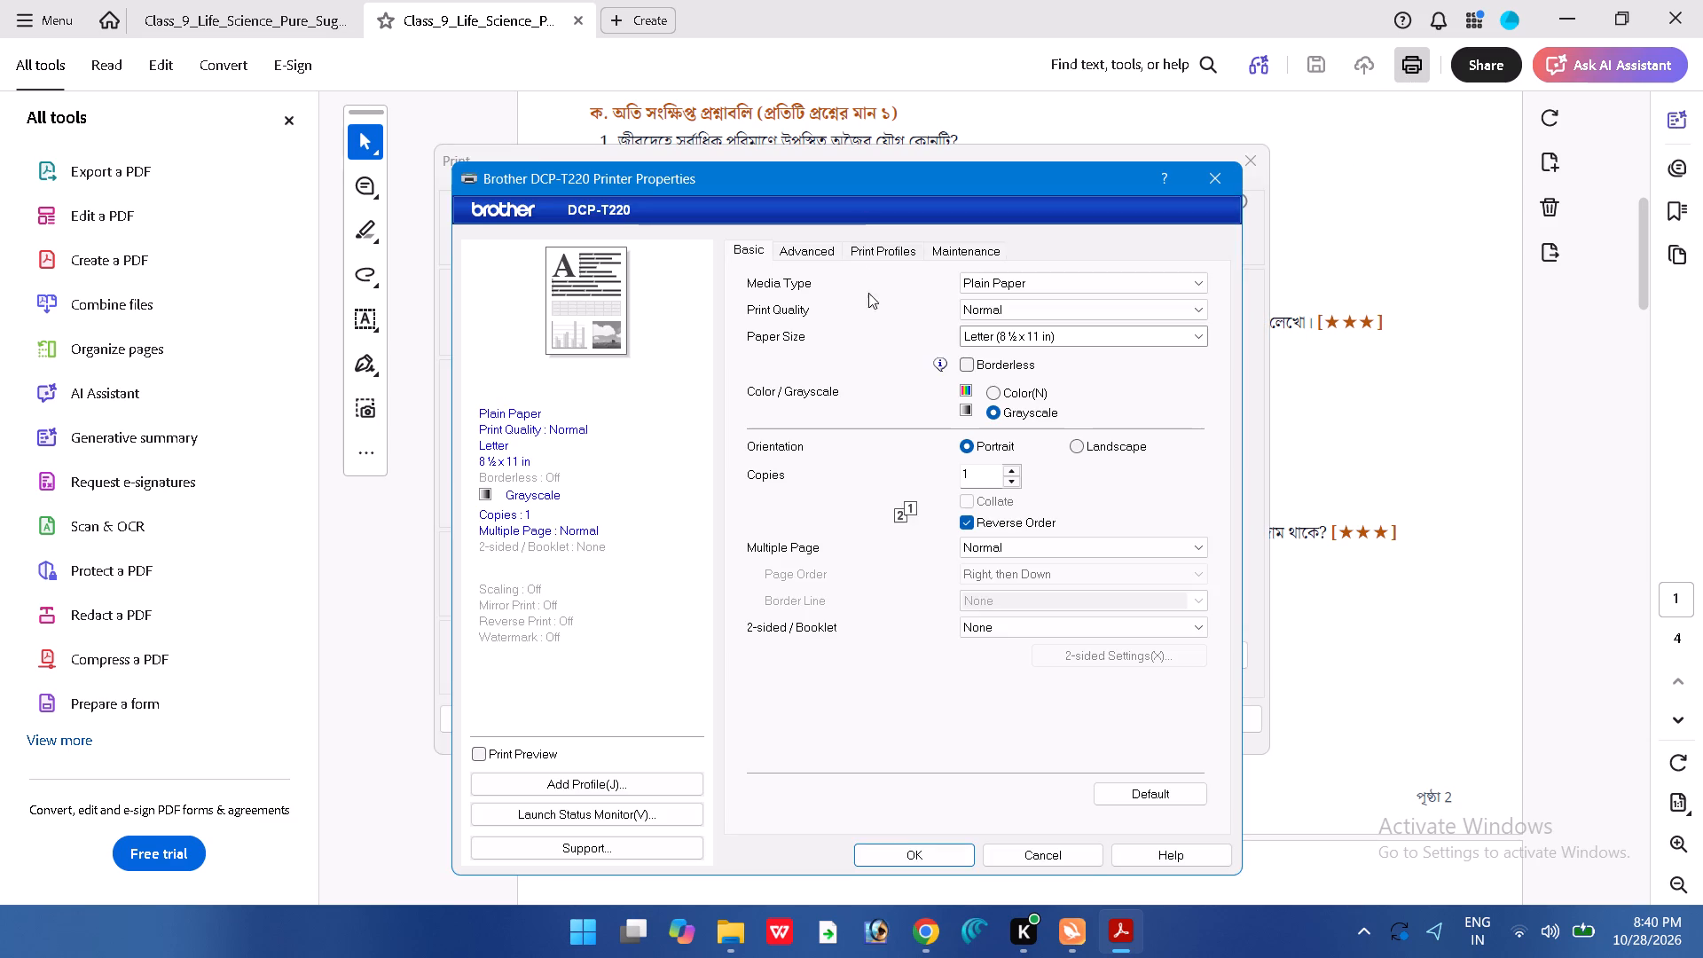
click(910, 863)
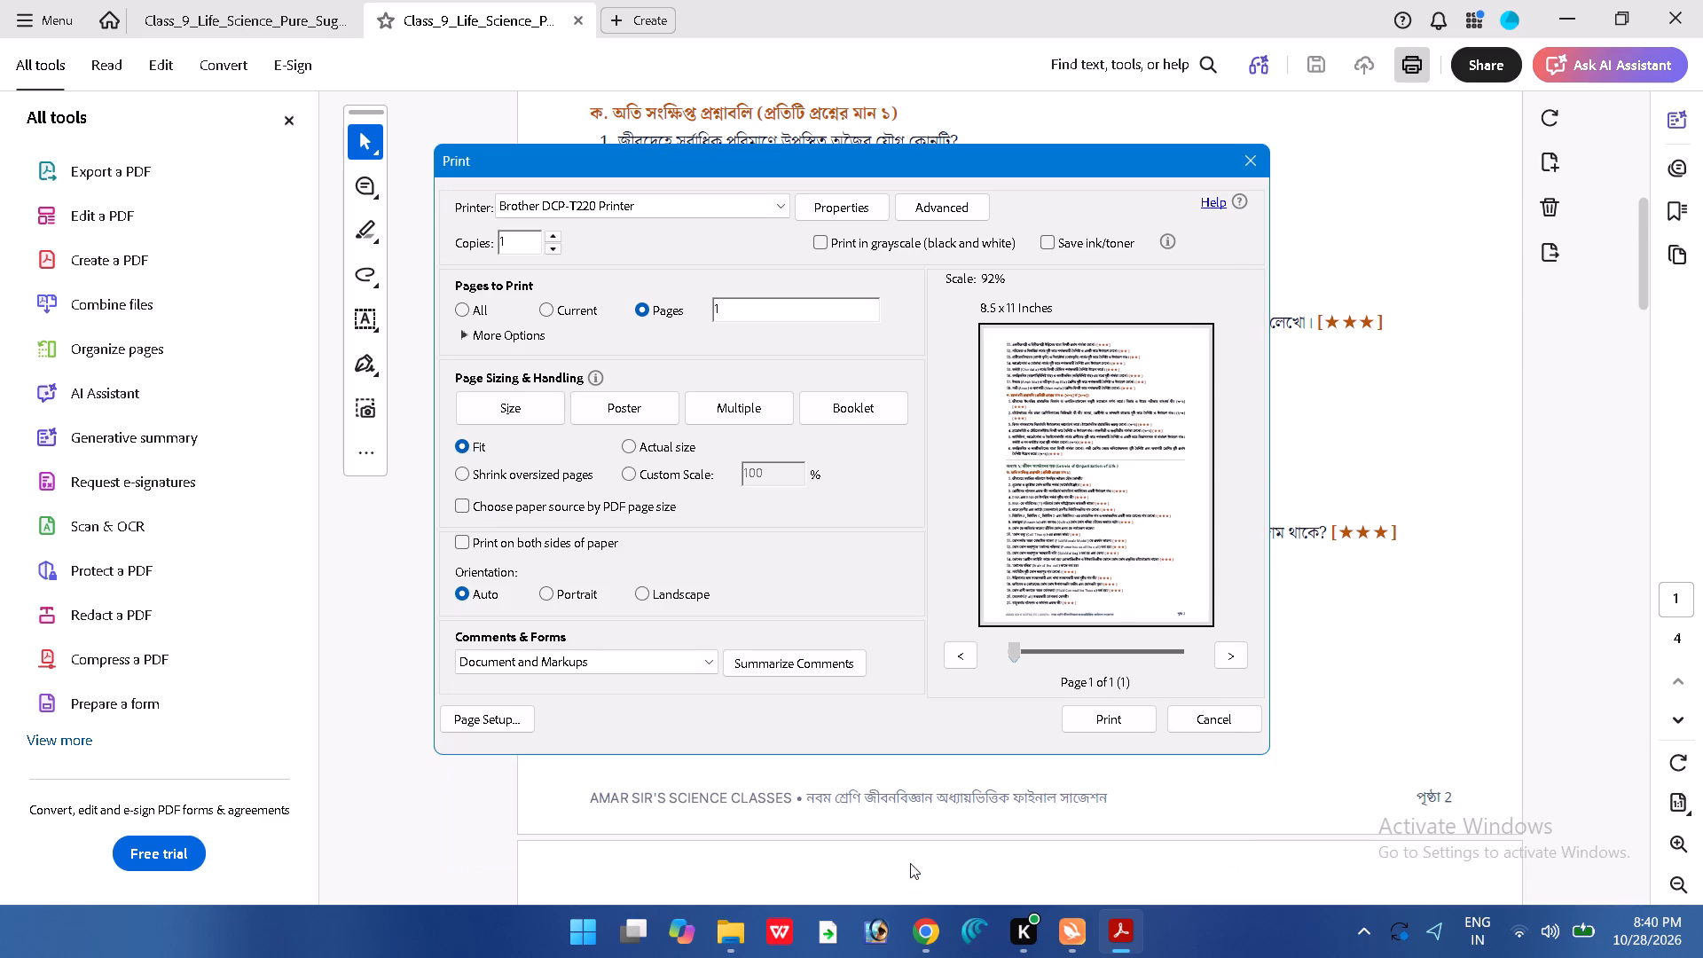